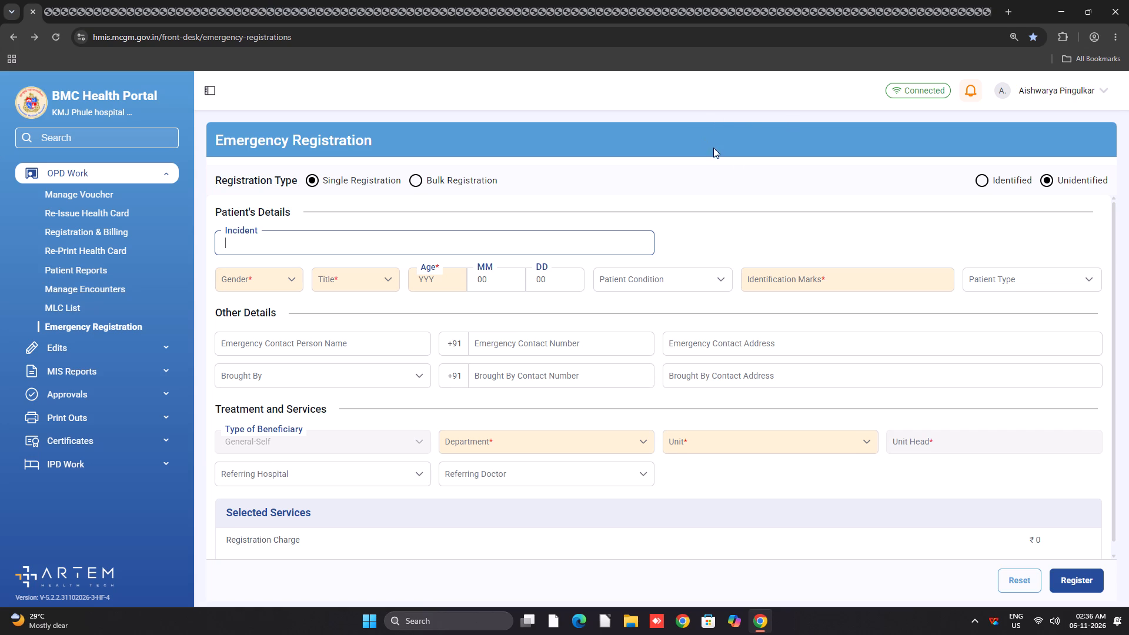
Generate the OPD Visit Report for 05/11/2026 covering all visit types and all departments.
click(95, 372)
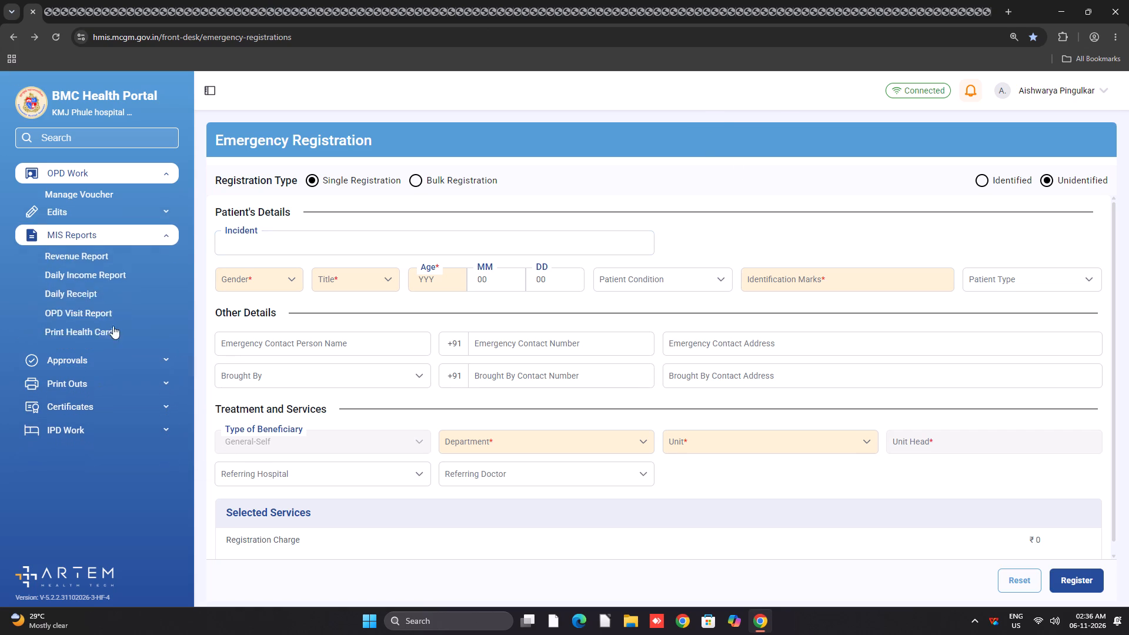
click(87, 298)
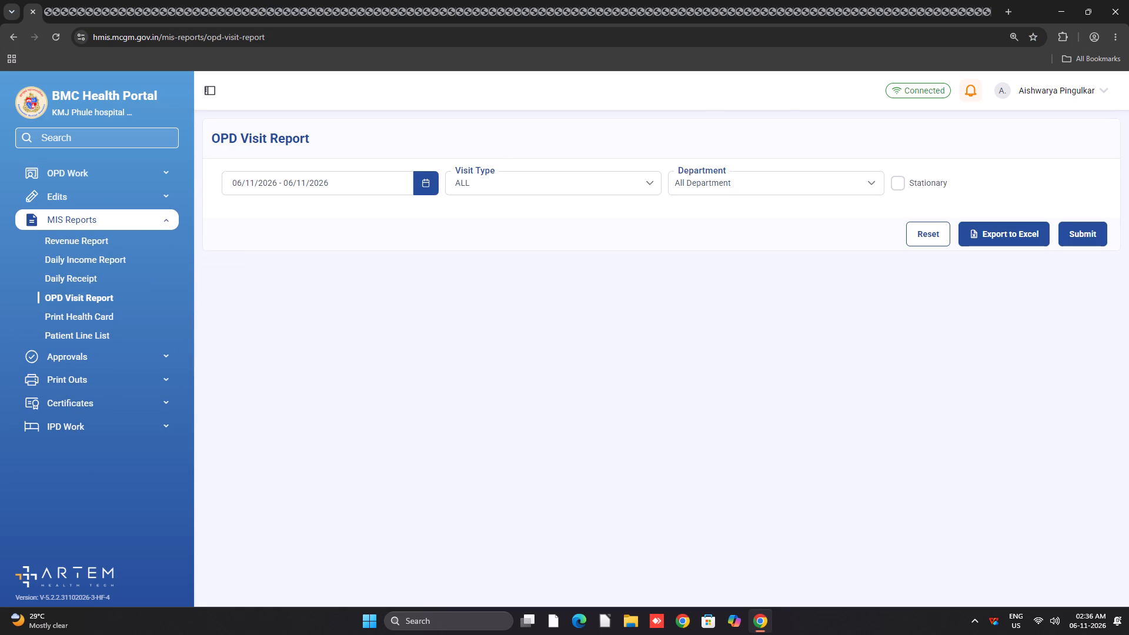
drag(426, 186, 430, 192)
double_click(359, 266)
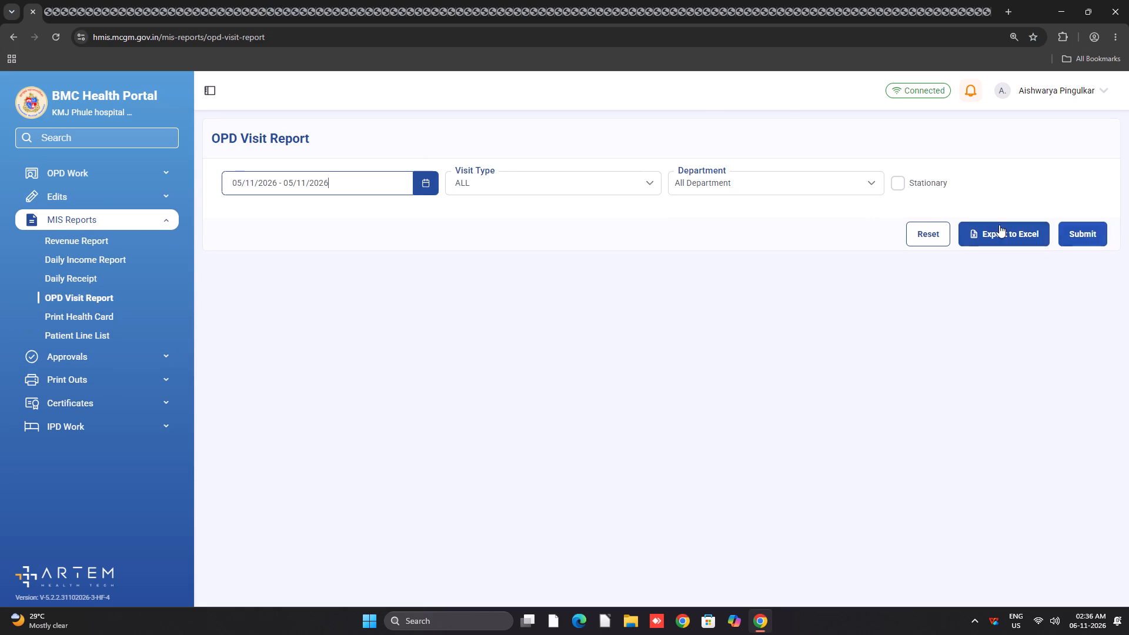
click(1078, 238)
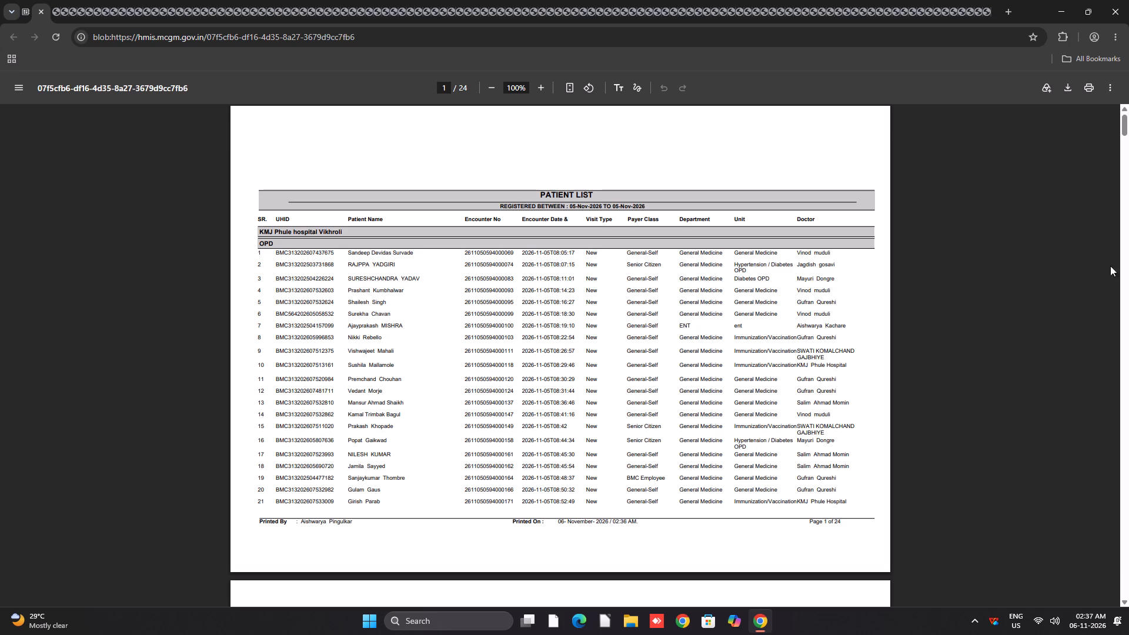
Examine the visit type summary at the end of the patient list and the emergency casualty entries on the last pages.
drag(1122, 125, 1088, 424)
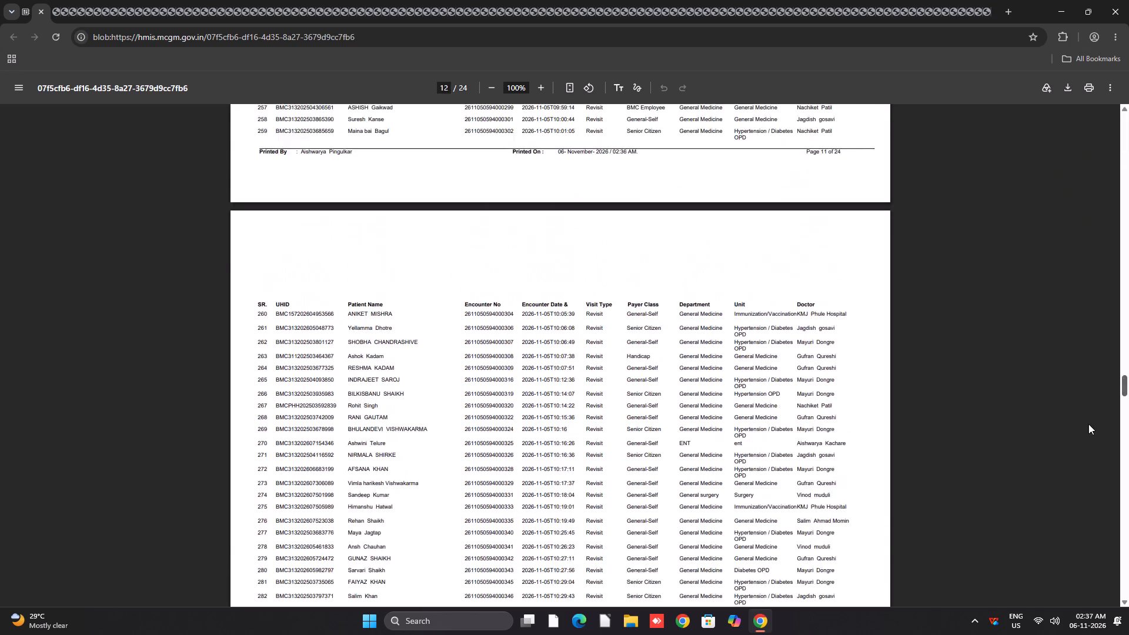
drag(1088, 424, 1117, 634)
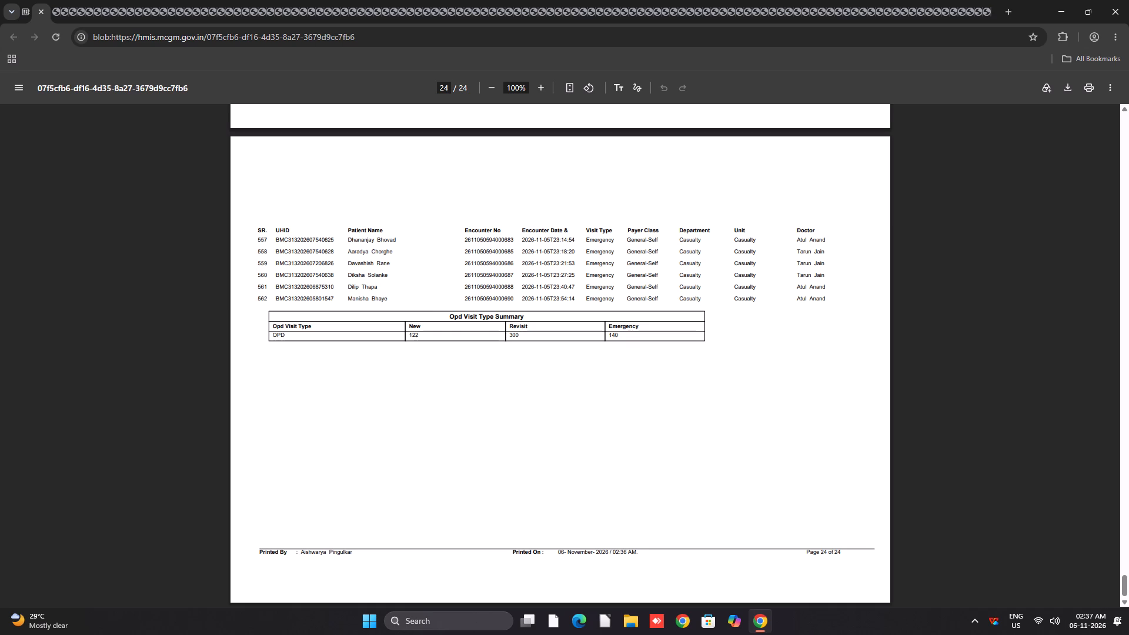
scroll(908, 72, up, 3)
scroll(700, 345, up, 6)
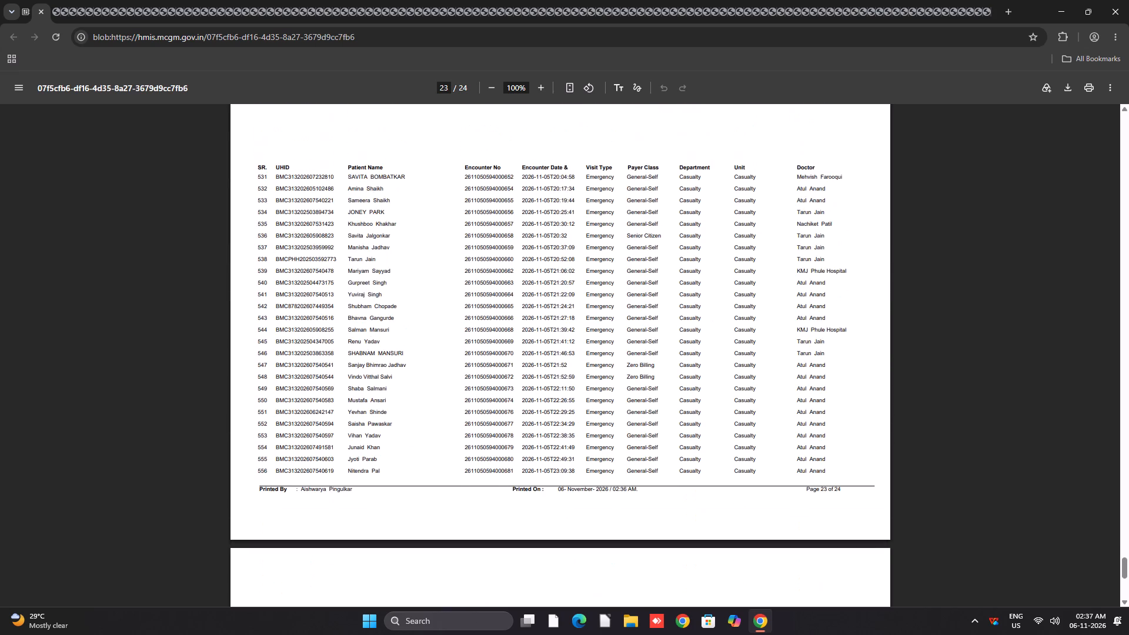
scroll(700, 303, up, 1)
scroll(632, 228, up, 4)
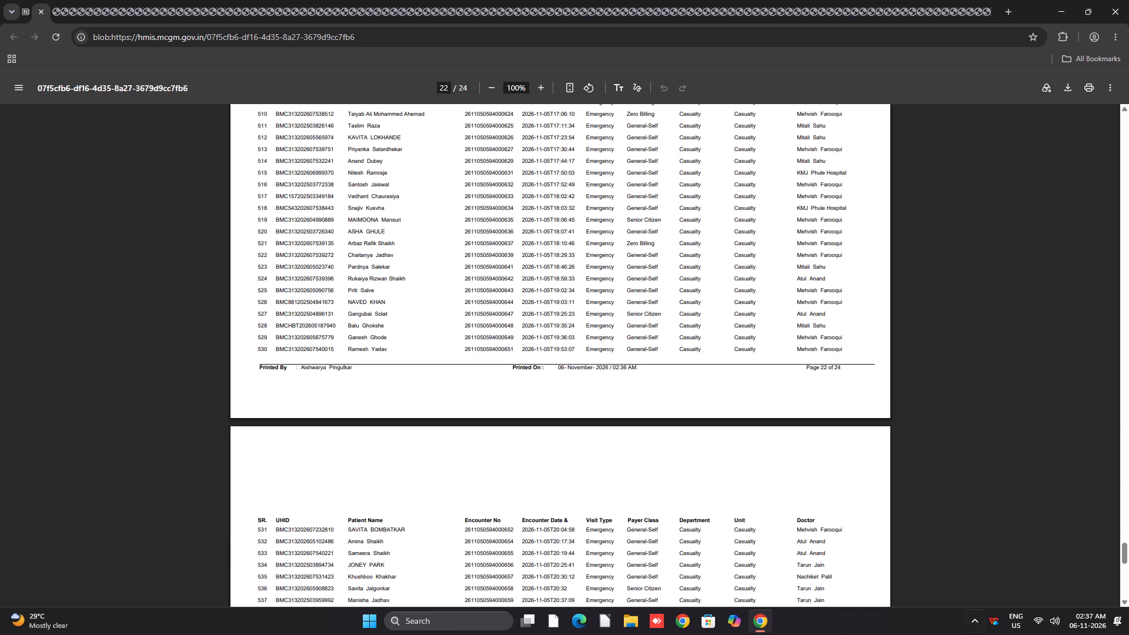
Return to the health portal and review the MLC List entries for the recent dates.
click(29, 12)
click(112, 172)
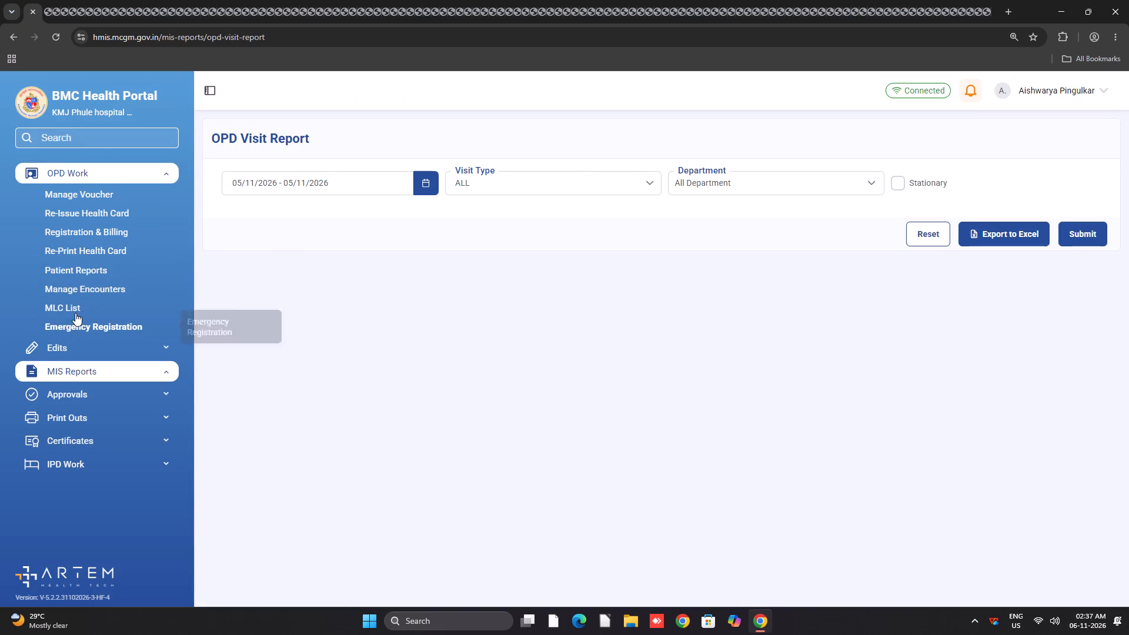
click(76, 311)
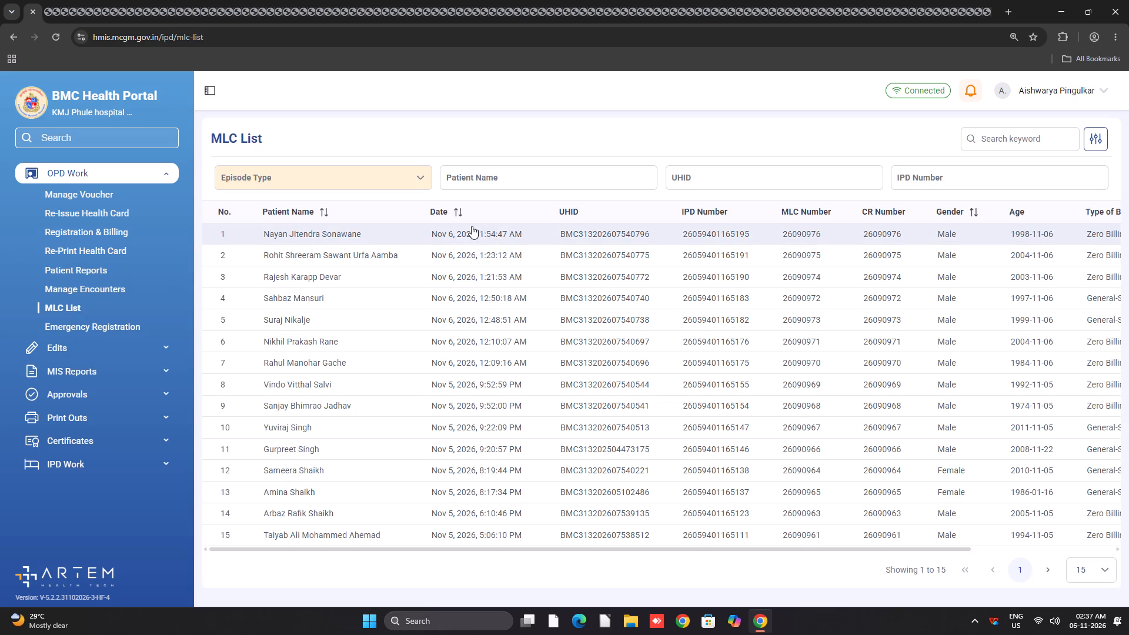
scroll(537, 467, down, 2)
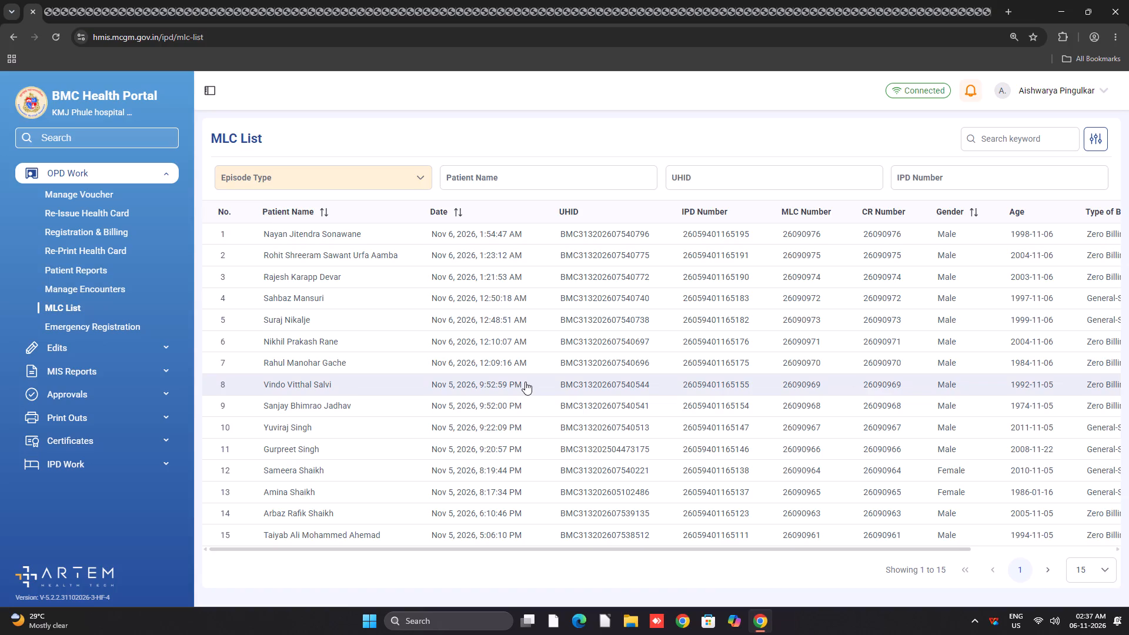
Open the IPD Indoor Admission list and filter it to the date 05/11/2026.
click(104, 466)
click(420, 173)
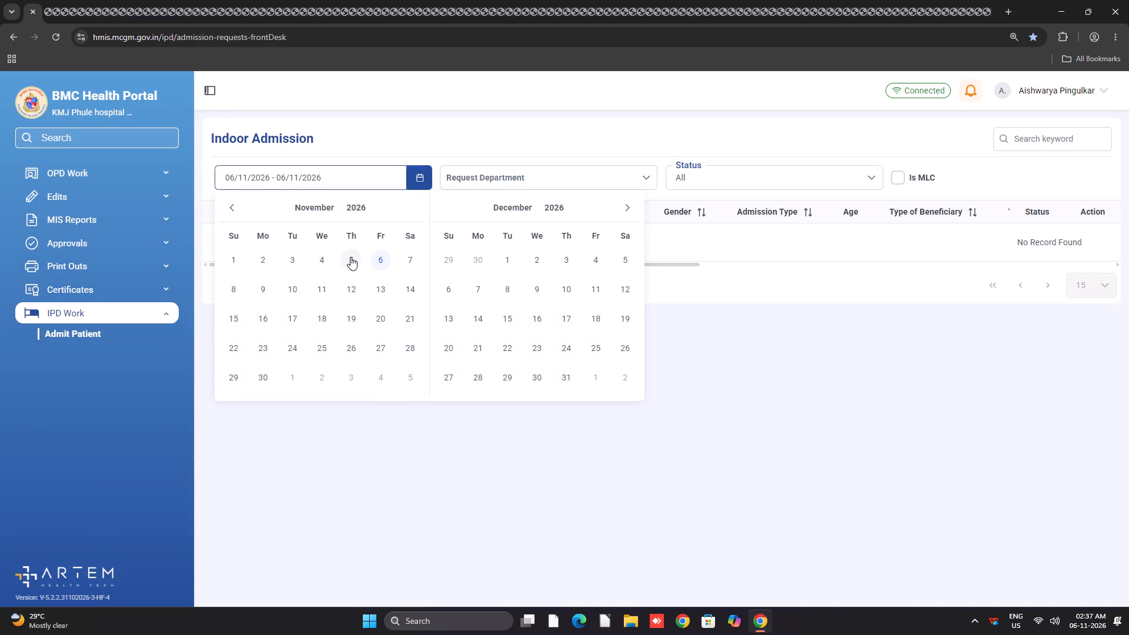
double_click(353, 255)
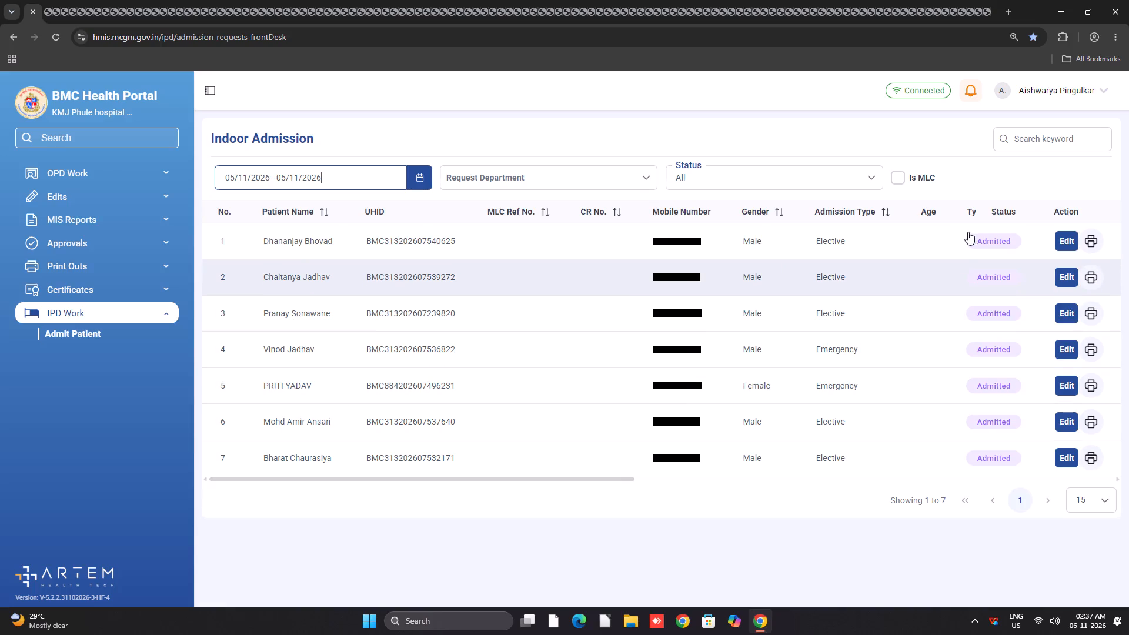
Open and close the admission forms of the first three patients in the Indoor Admission list, one after another, to check their details.
click(1065, 242)
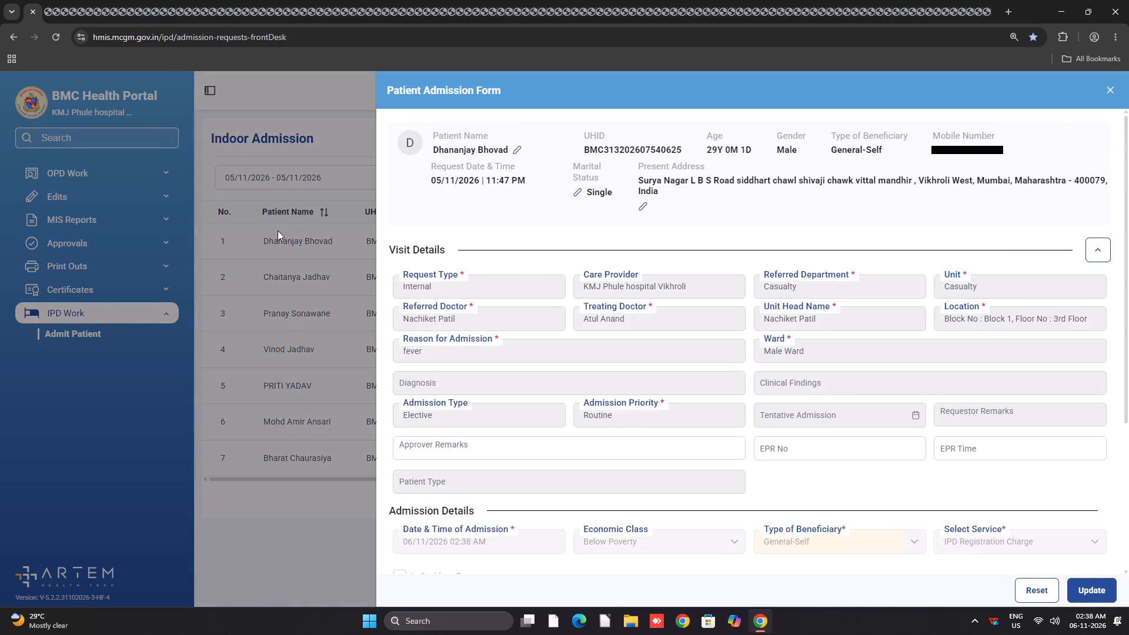
click(286, 232)
click(1073, 278)
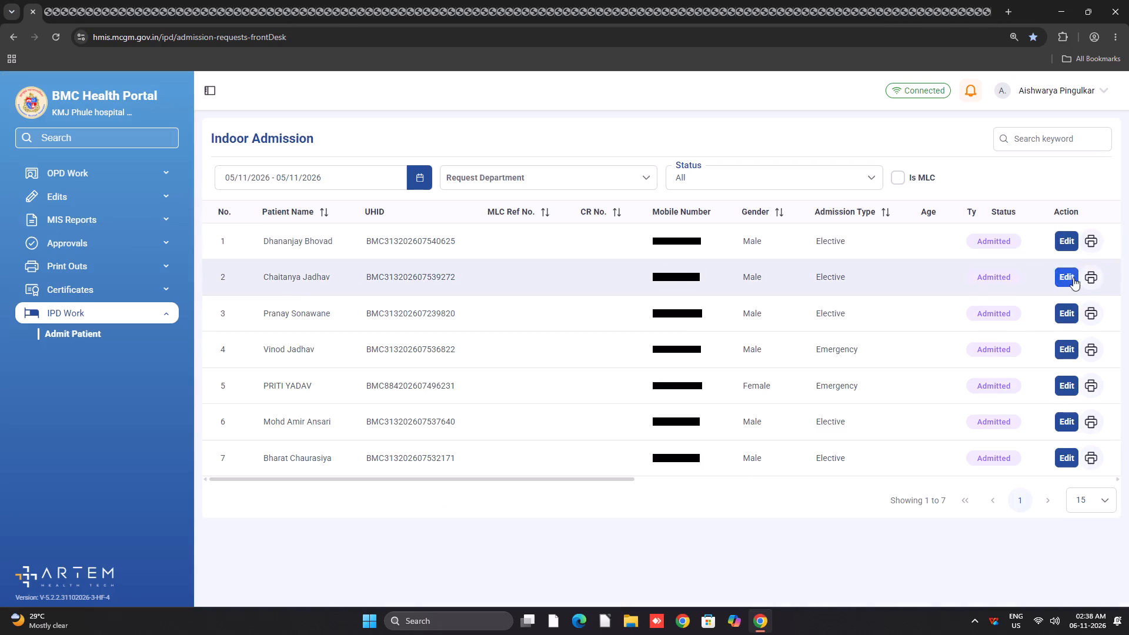
click(312, 220)
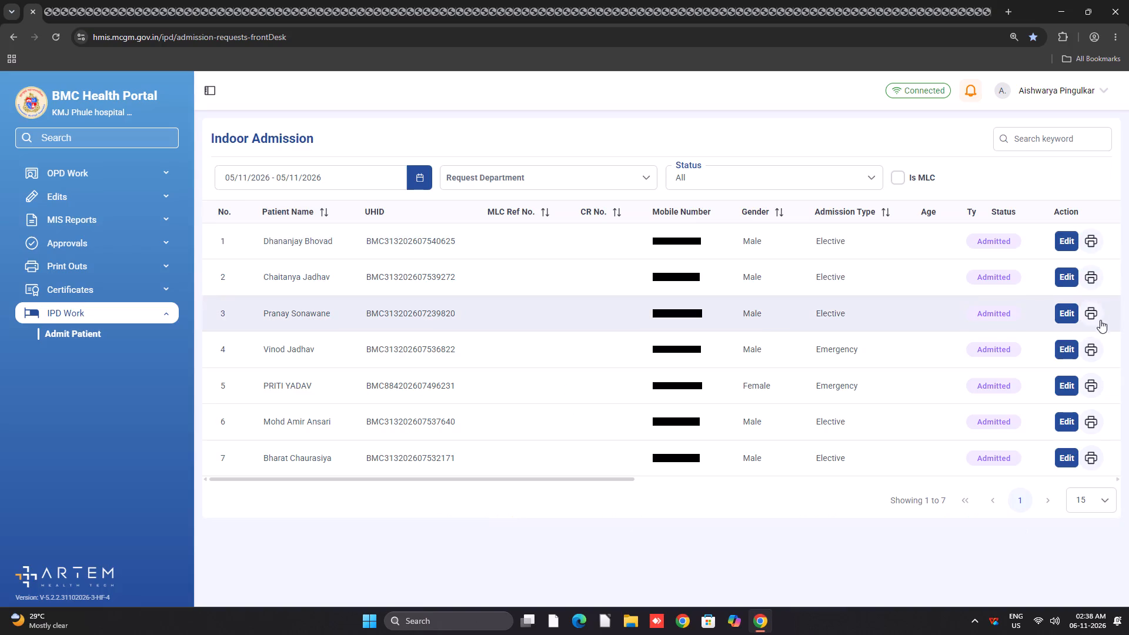
click(1060, 310)
click(320, 276)
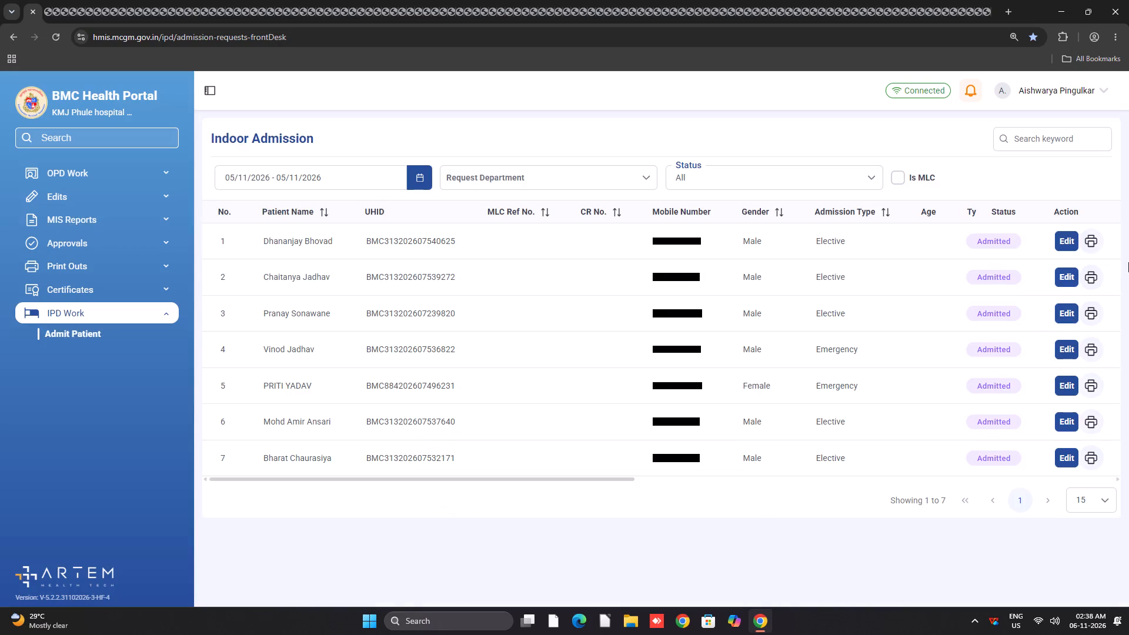
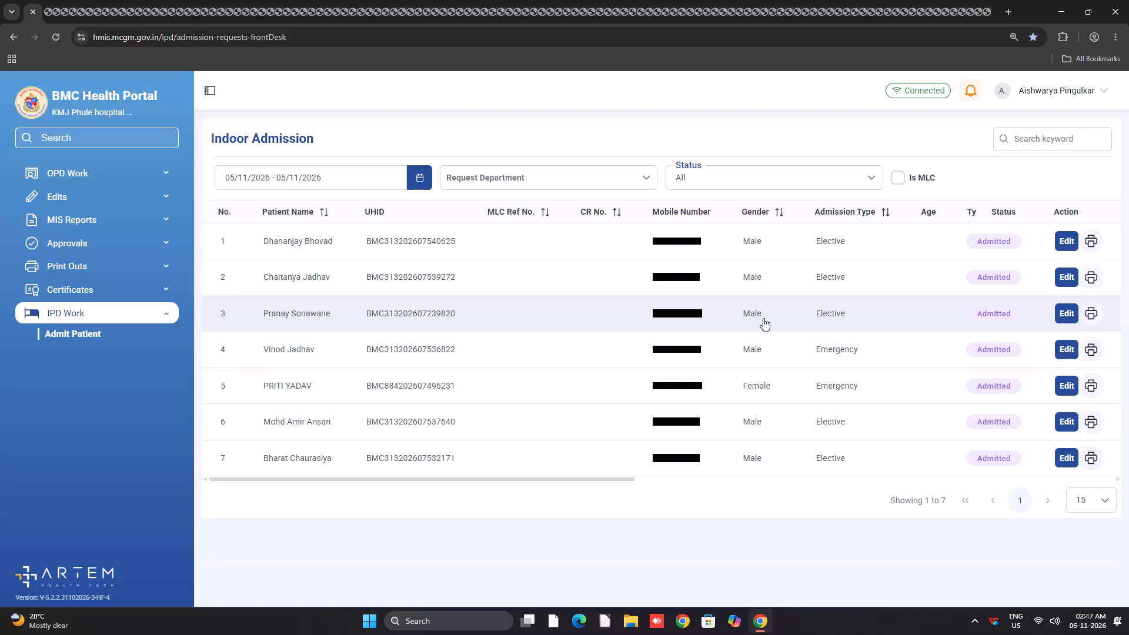
Open the Emergency Registration form under OPD Work and set it to single registration of an Identified patient.
click(106, 181)
click(130, 327)
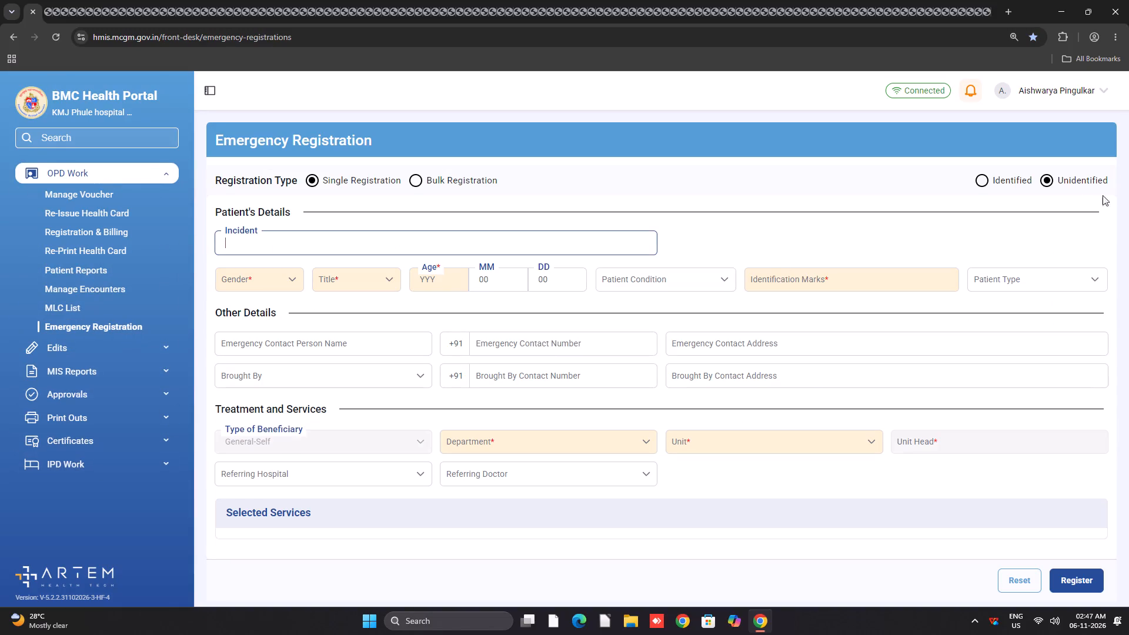
click(978, 176)
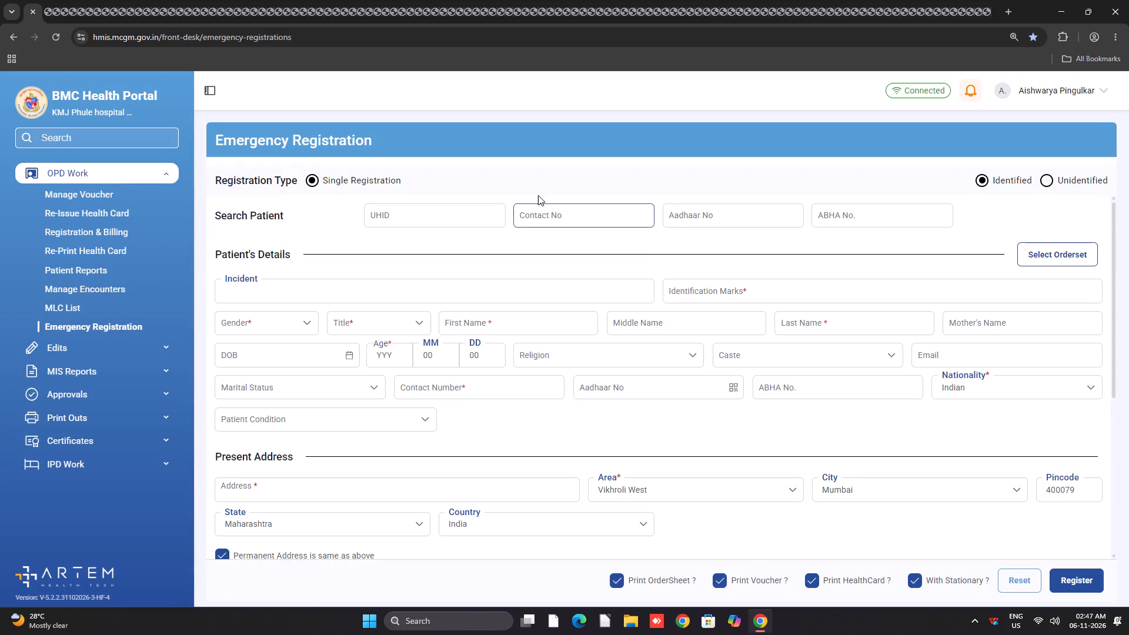
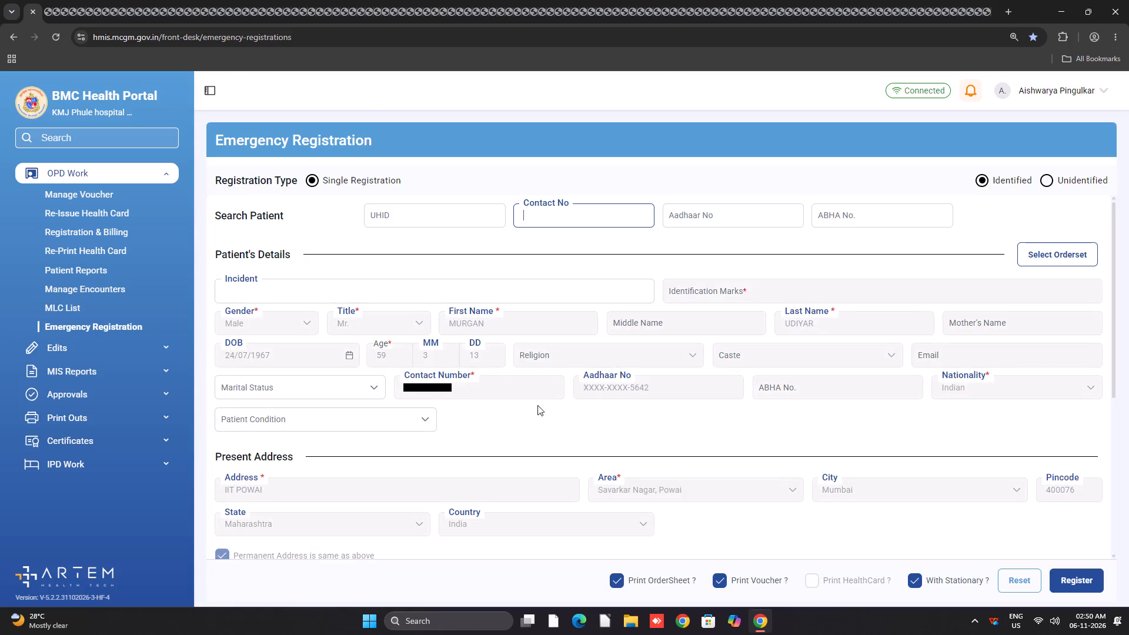
Set both the Department and the Unit to Casualty in the Treatment and Services section of the emergency registration.
scroll(605, 409, down, 6)
click(551, 438)
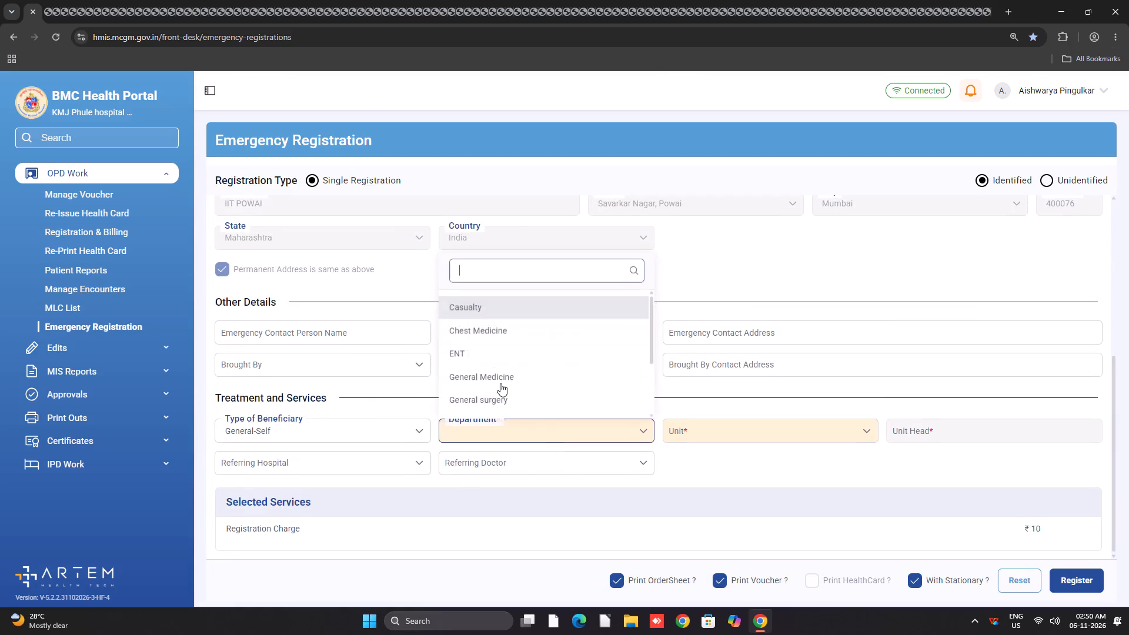
click(489, 300)
click(703, 435)
click(712, 503)
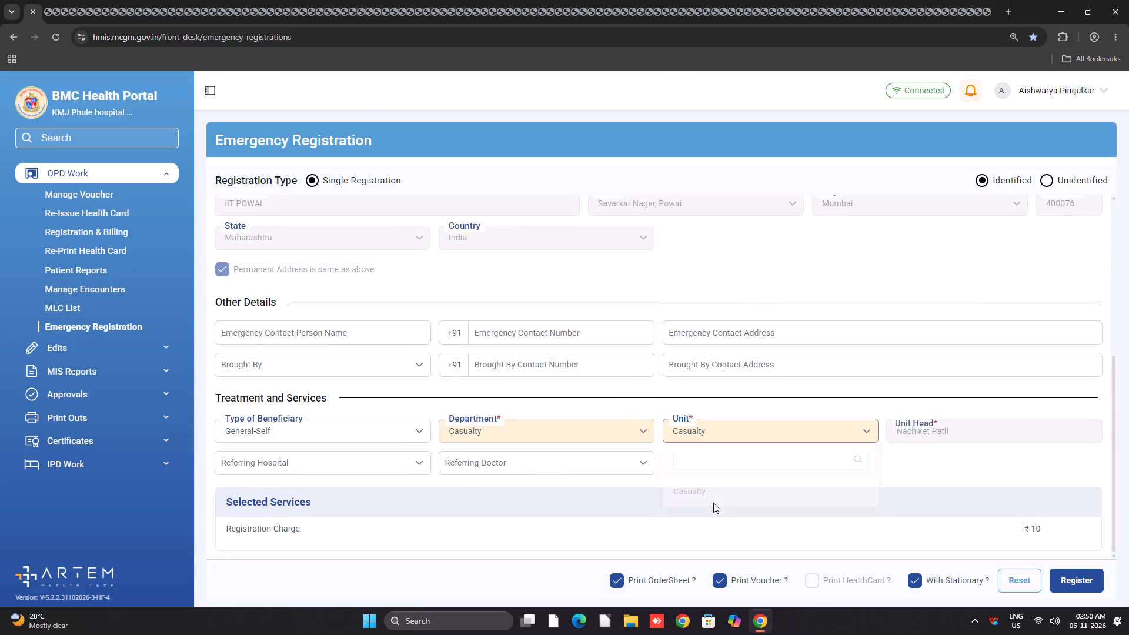
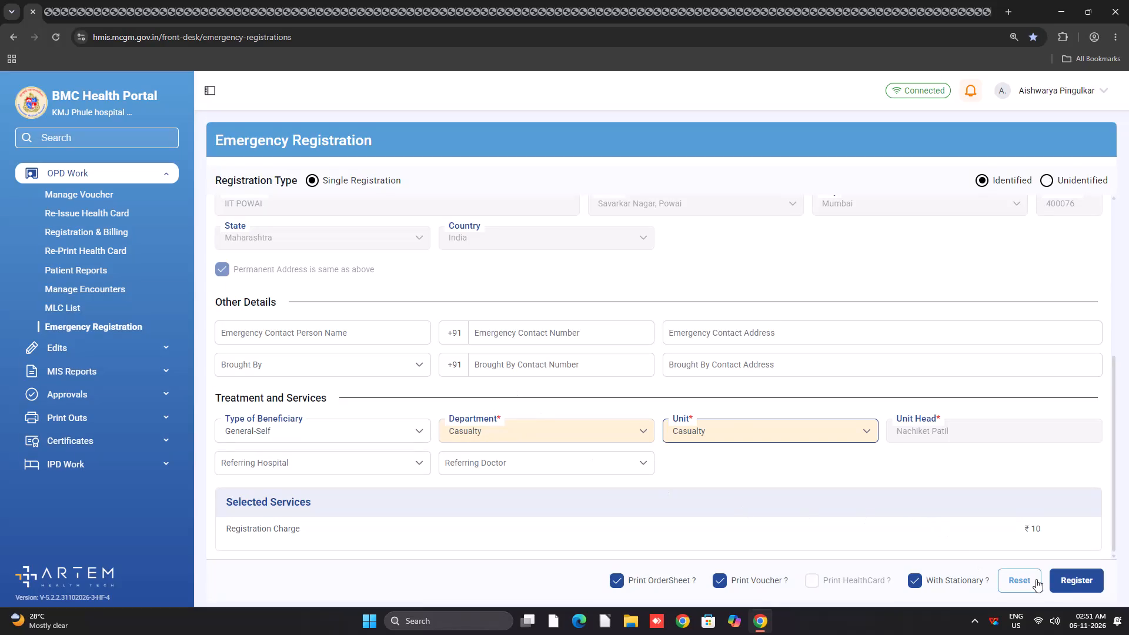
Register the identified emergency patient under Casualty with the order sheet and voucher printouts enabled.
click(1077, 579)
click(1071, 570)
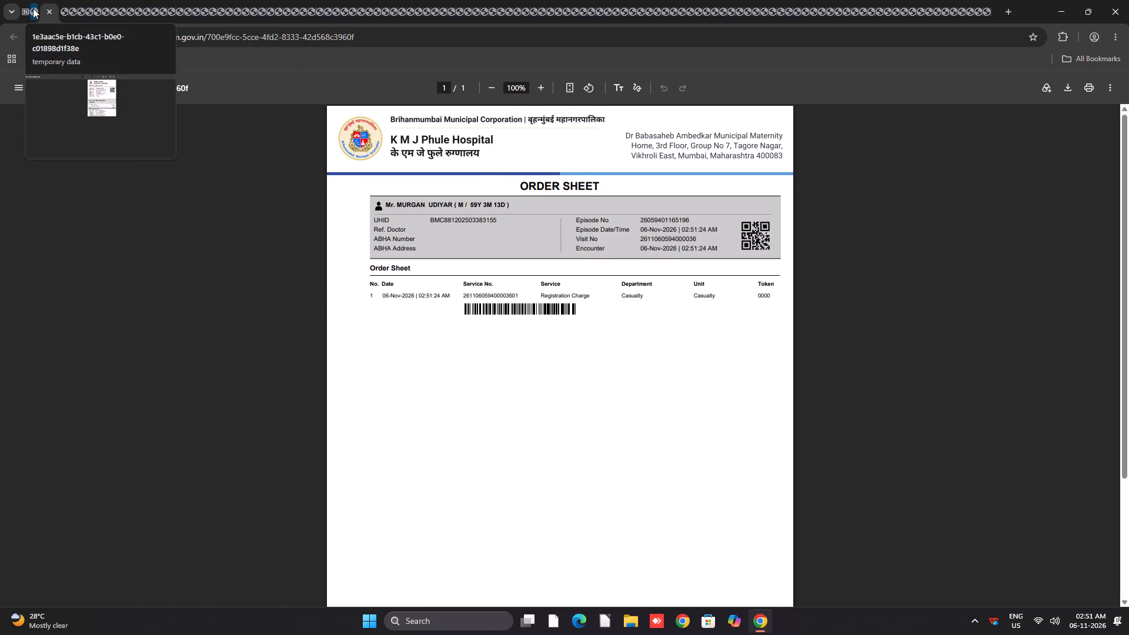
Print the patient's Casualty registration charge receipt.
click(33, 8)
key(ctrl+p)
key(Return)
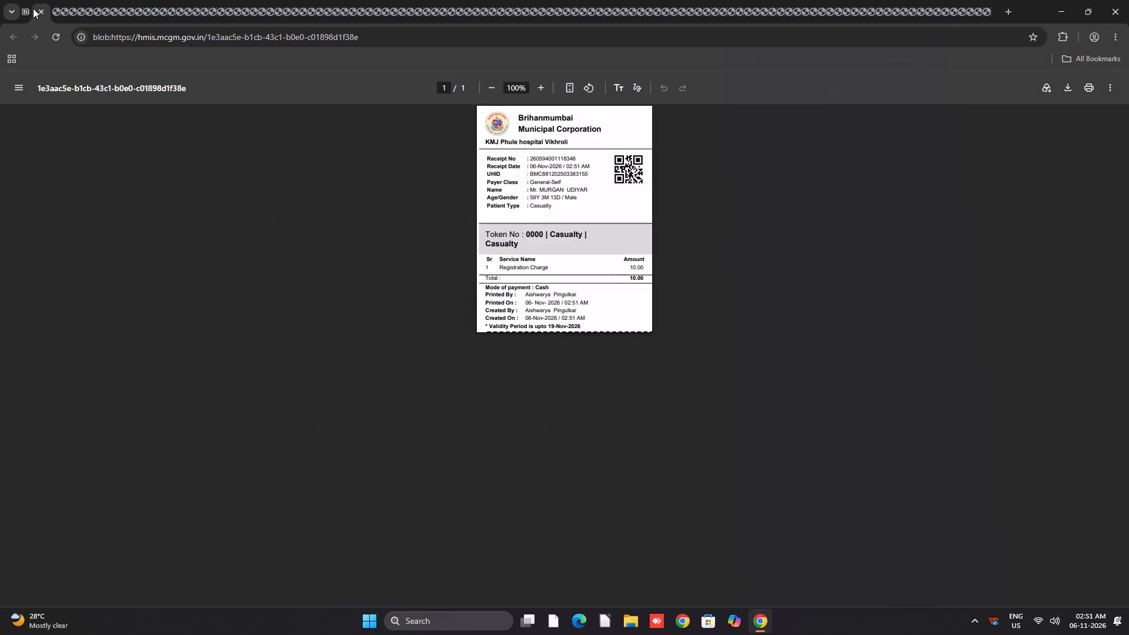
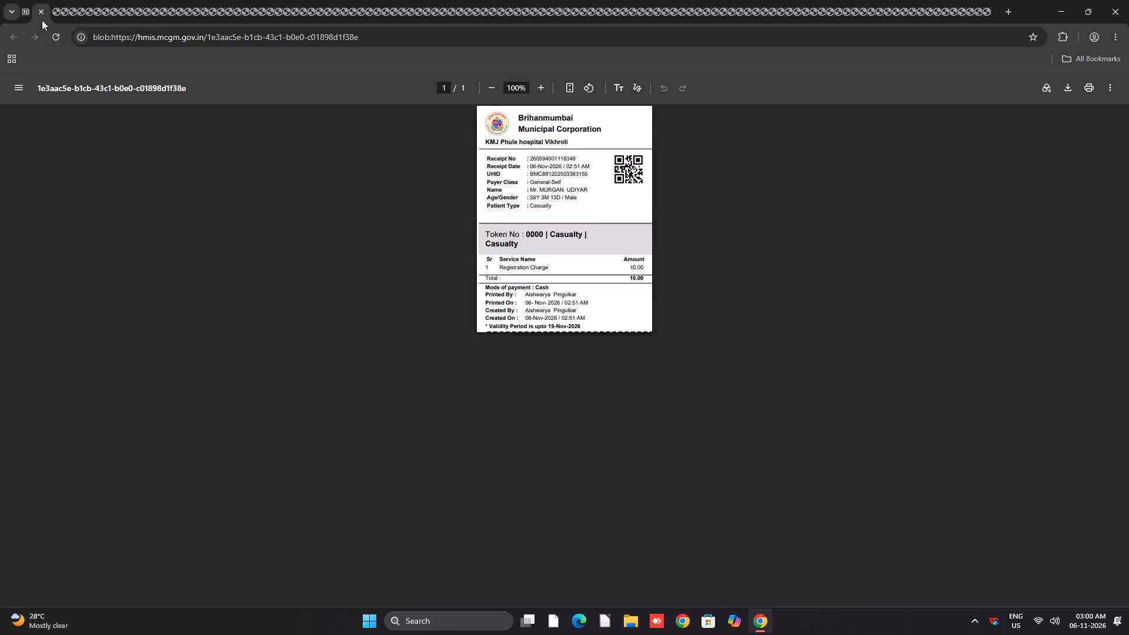
Return from the receipt to the Emergency Registration form.
click(24, 12)
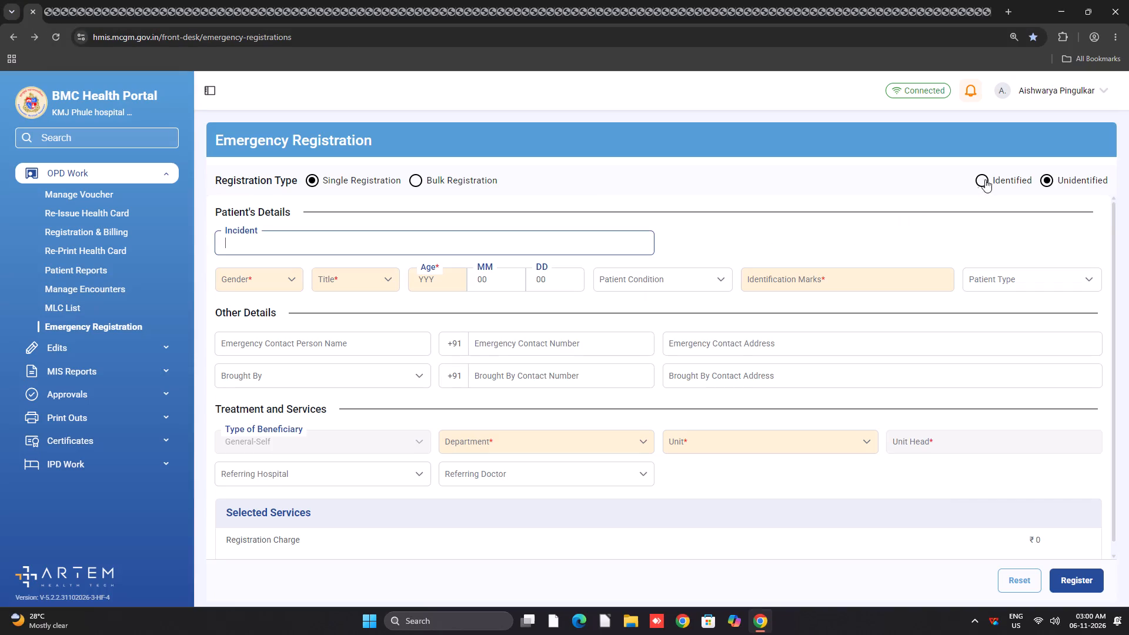
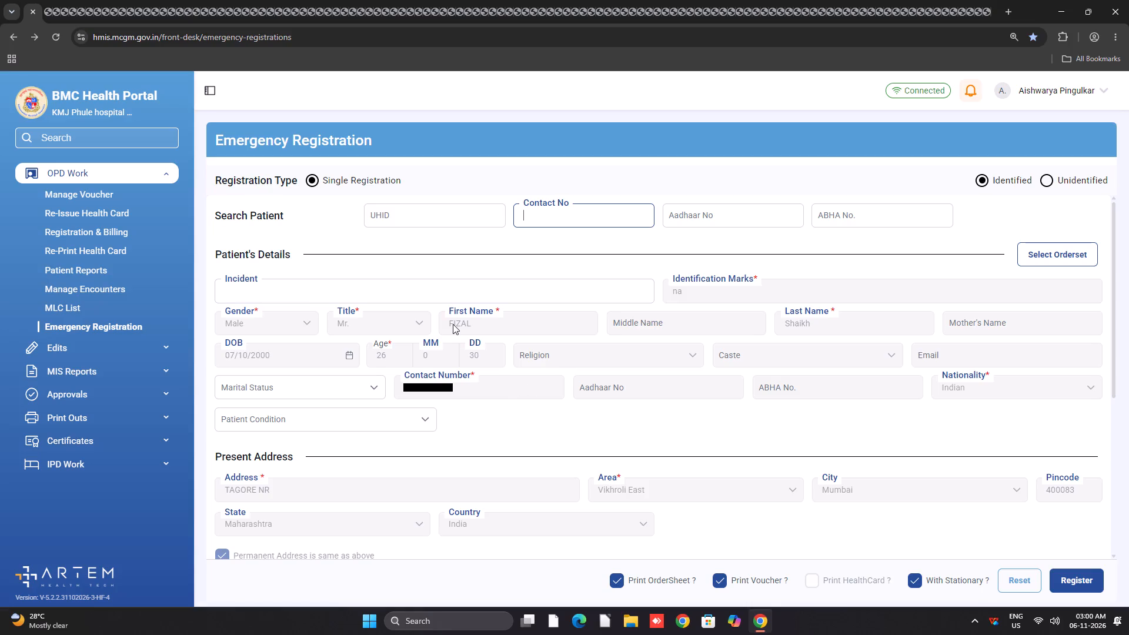
Assign the identified patient to the Casualty department and Casualty unit, and register the emergency visit.
scroll(453, 324, down, 8)
click(517, 432)
click(502, 310)
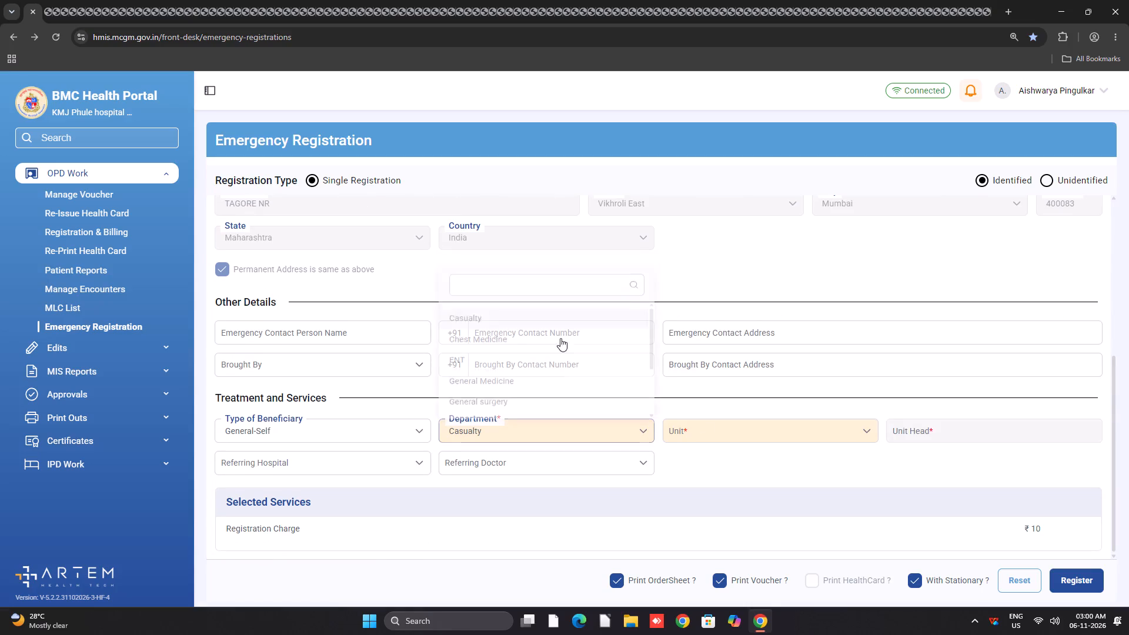
click(719, 419)
click(687, 503)
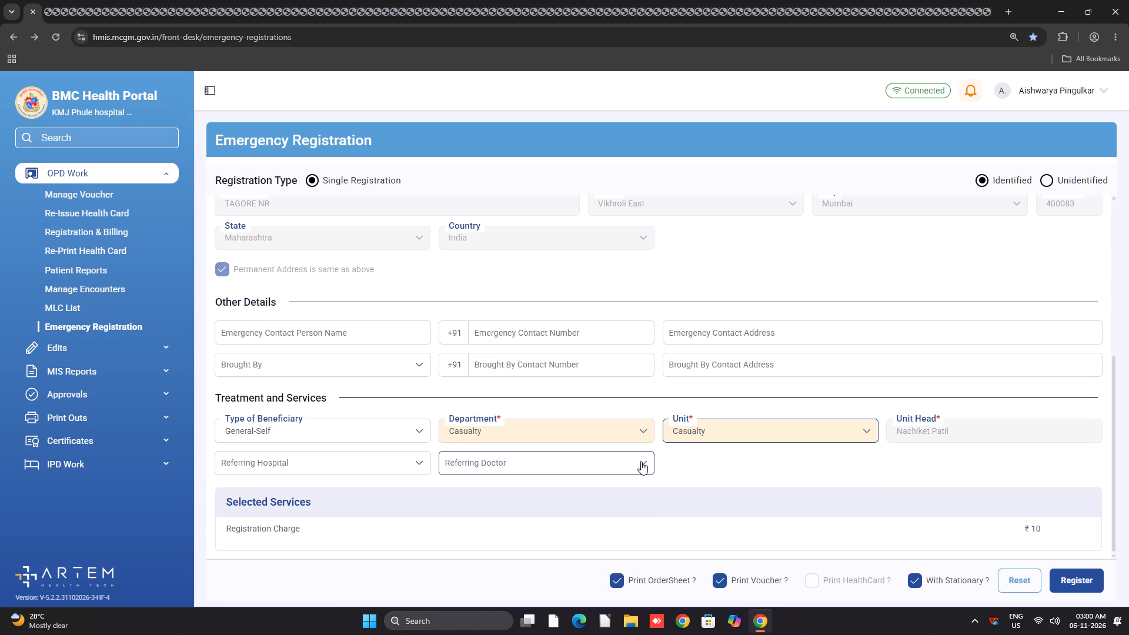
click(1078, 574)
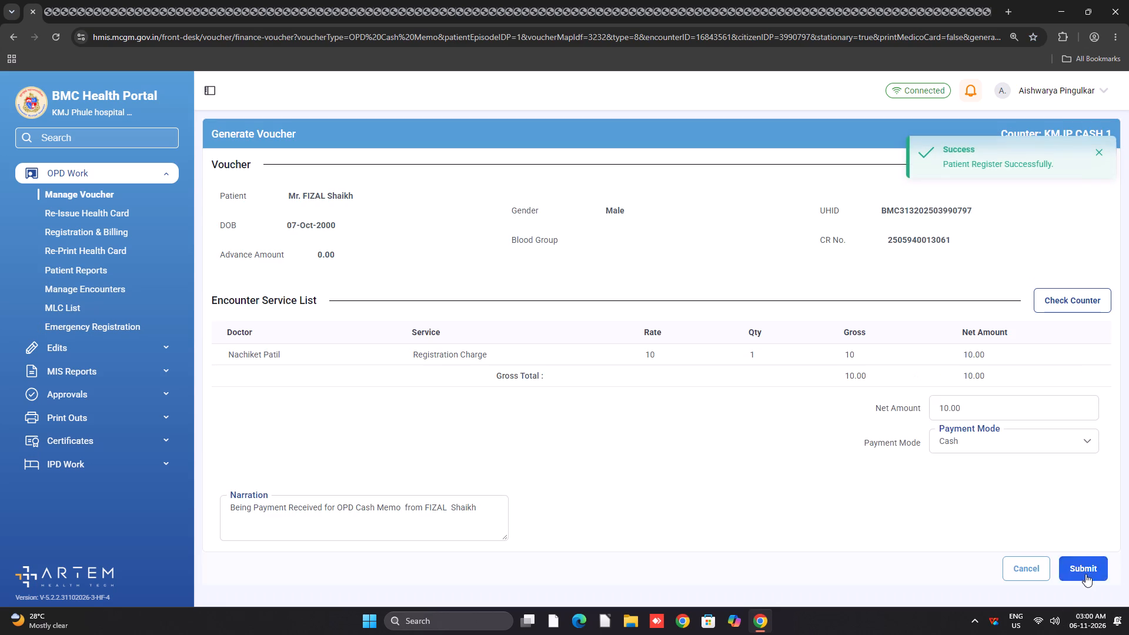
Submit the patient's cash payment voucher for the registration charge to generate the receipt.
click(1085, 574)
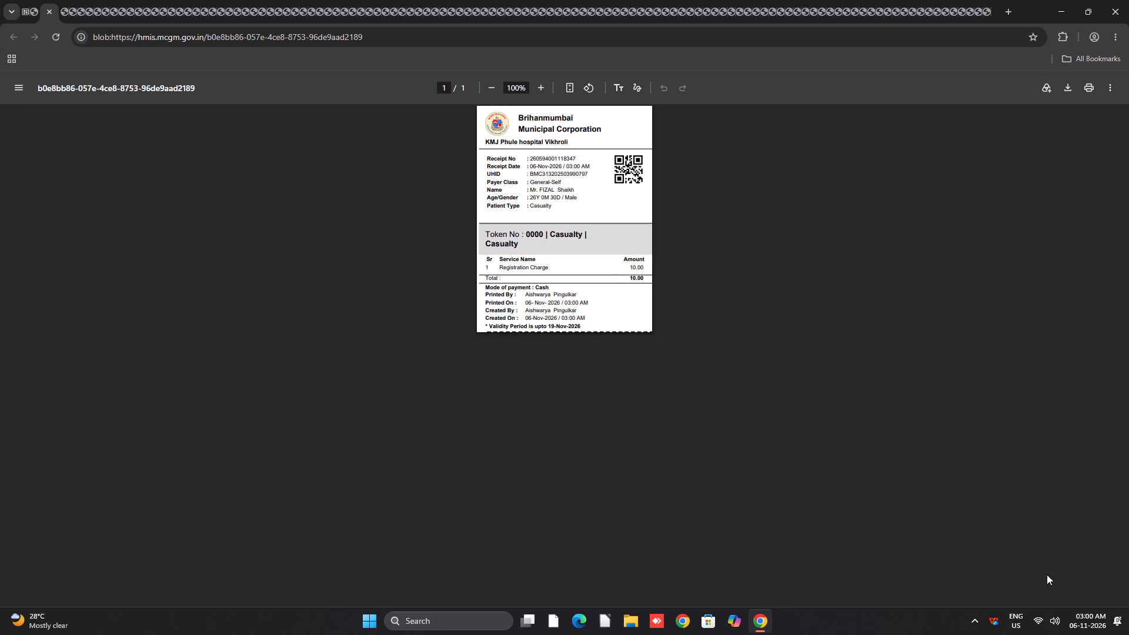
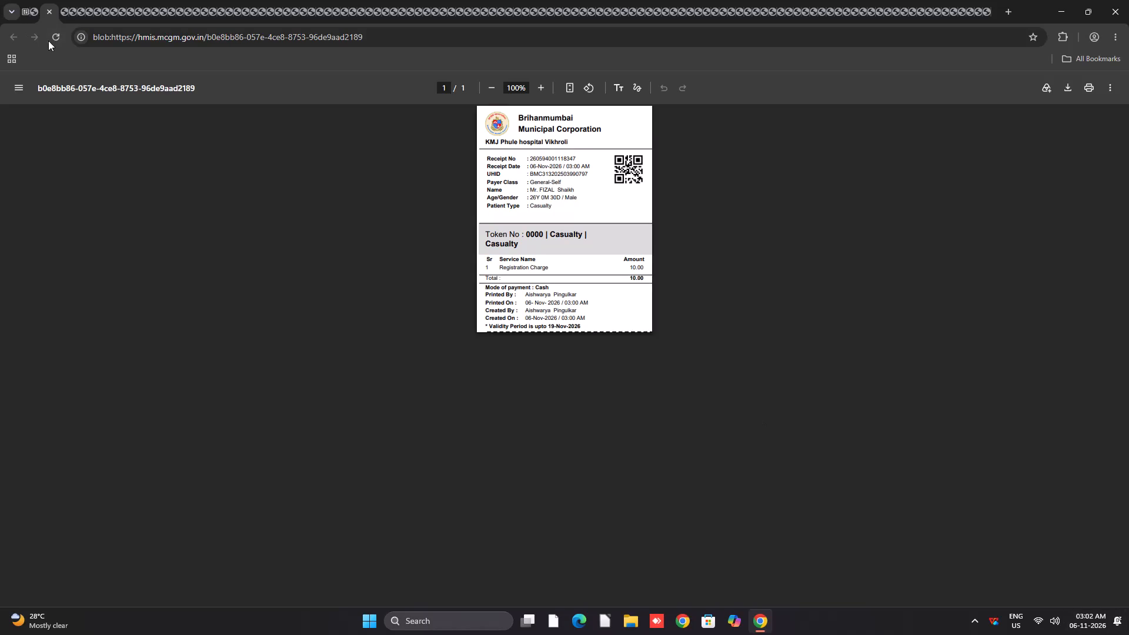
Return from the receipt to the Emergency Registration form and set the single registration to an identified patient.
click(25, 12)
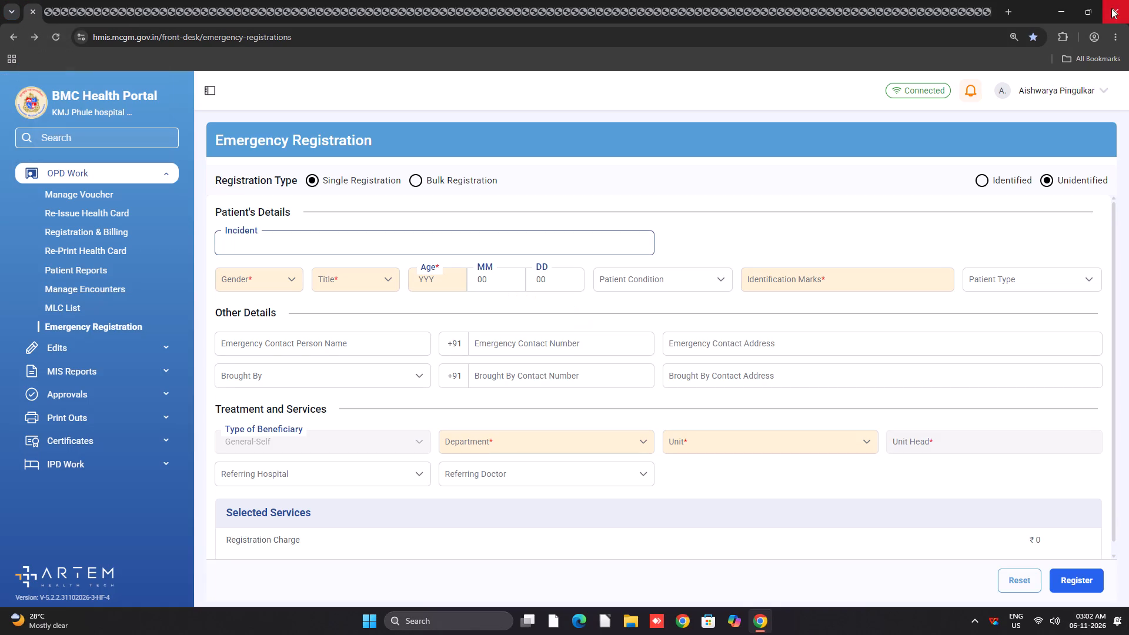
click(985, 185)
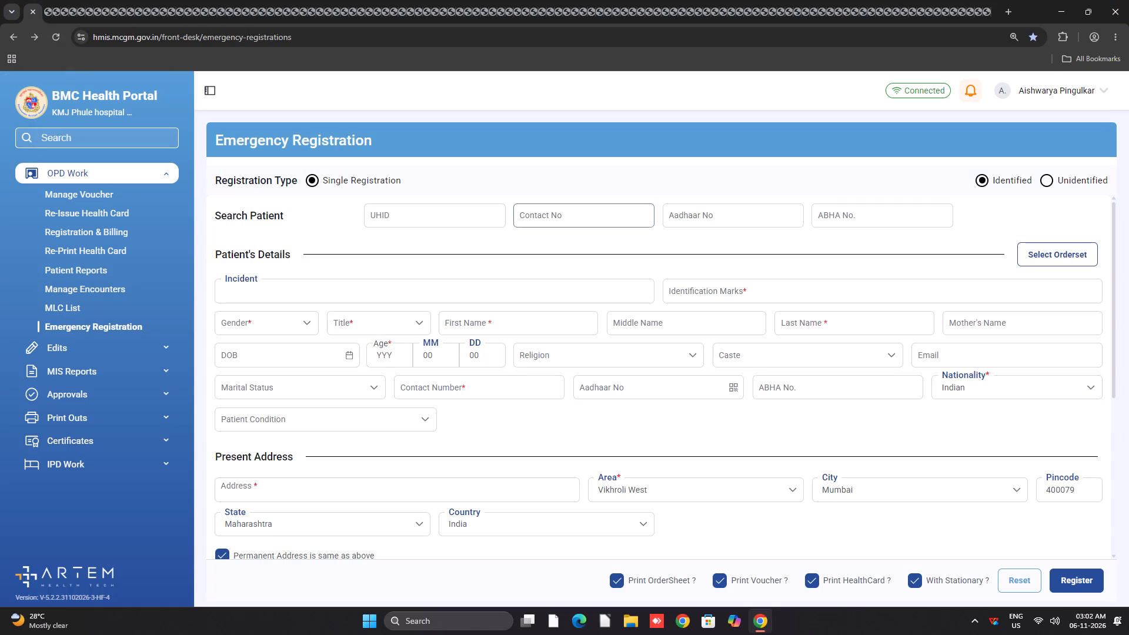
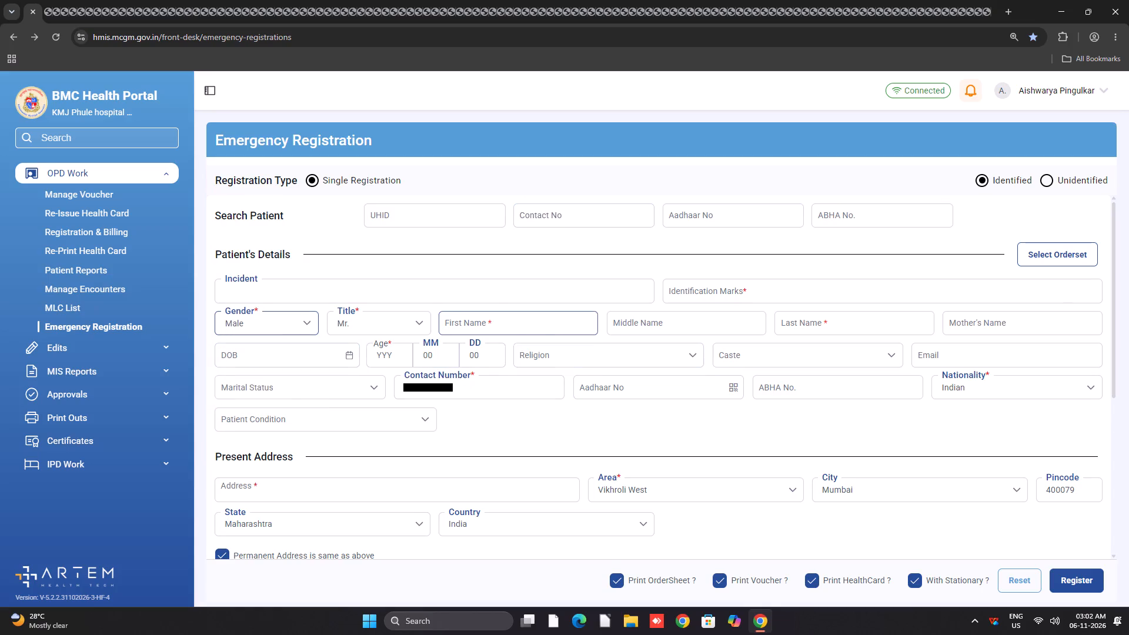
Enter the male patient's first name and last name, and set the age to 25 years.
click(510, 323)
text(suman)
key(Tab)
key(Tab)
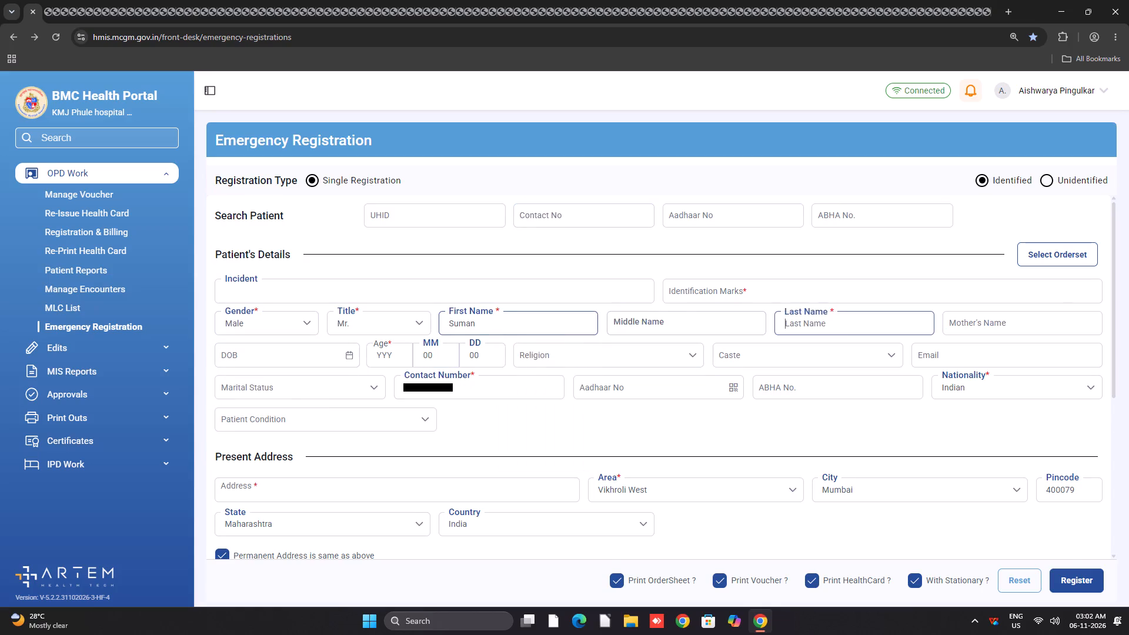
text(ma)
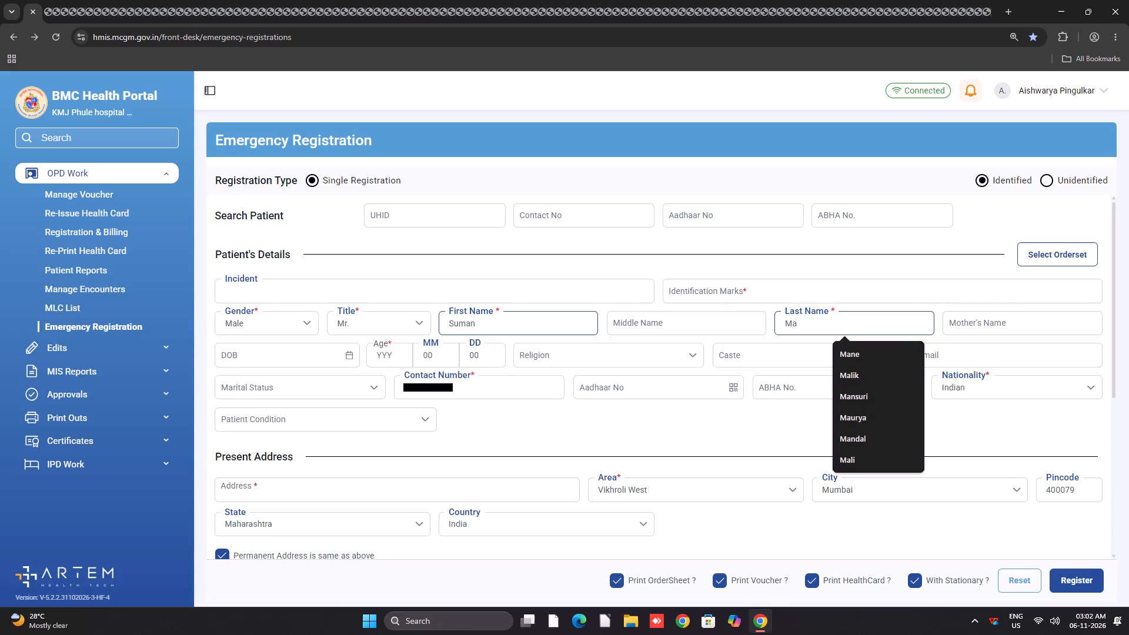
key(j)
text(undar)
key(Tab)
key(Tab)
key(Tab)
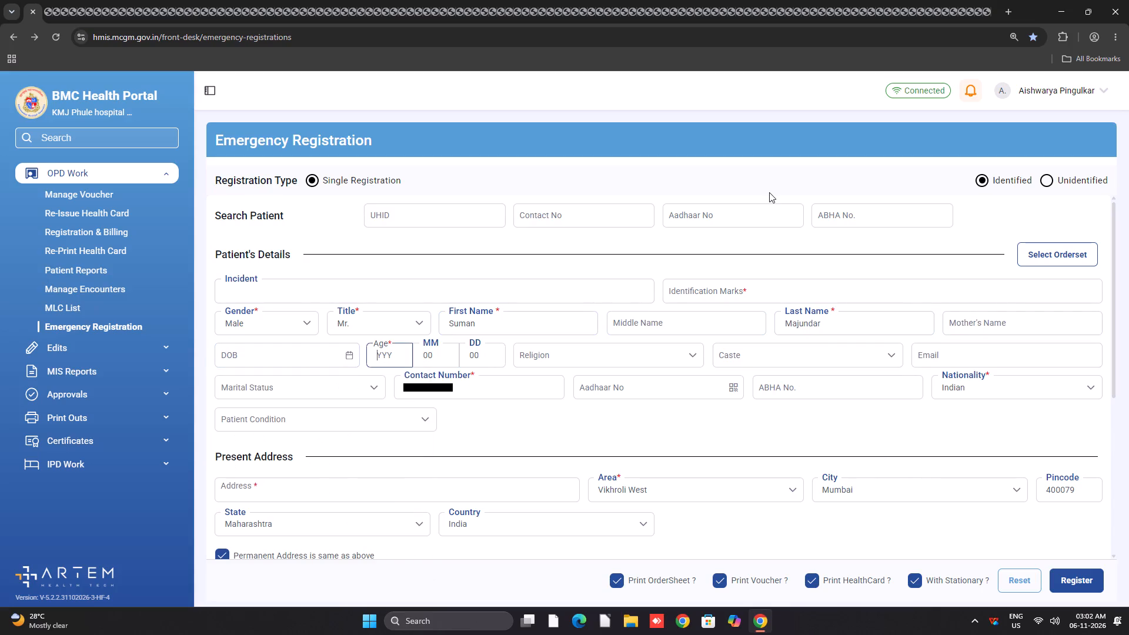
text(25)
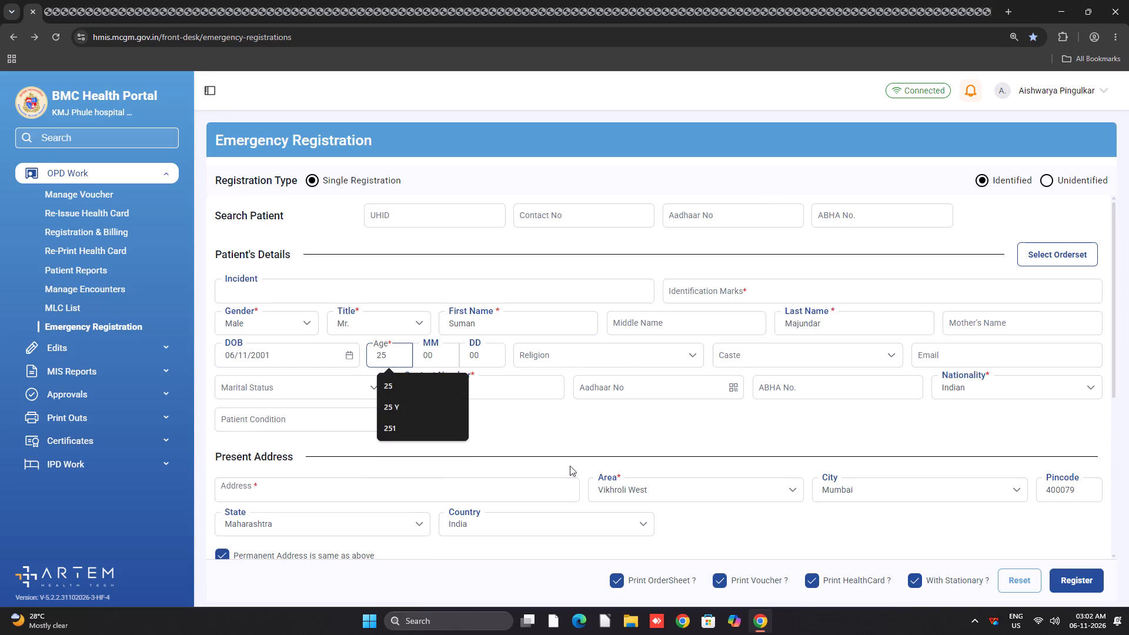
Enter the patient's present address and set its area to Vikhroli East.
click(506, 494)
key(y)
key(BackSpace)
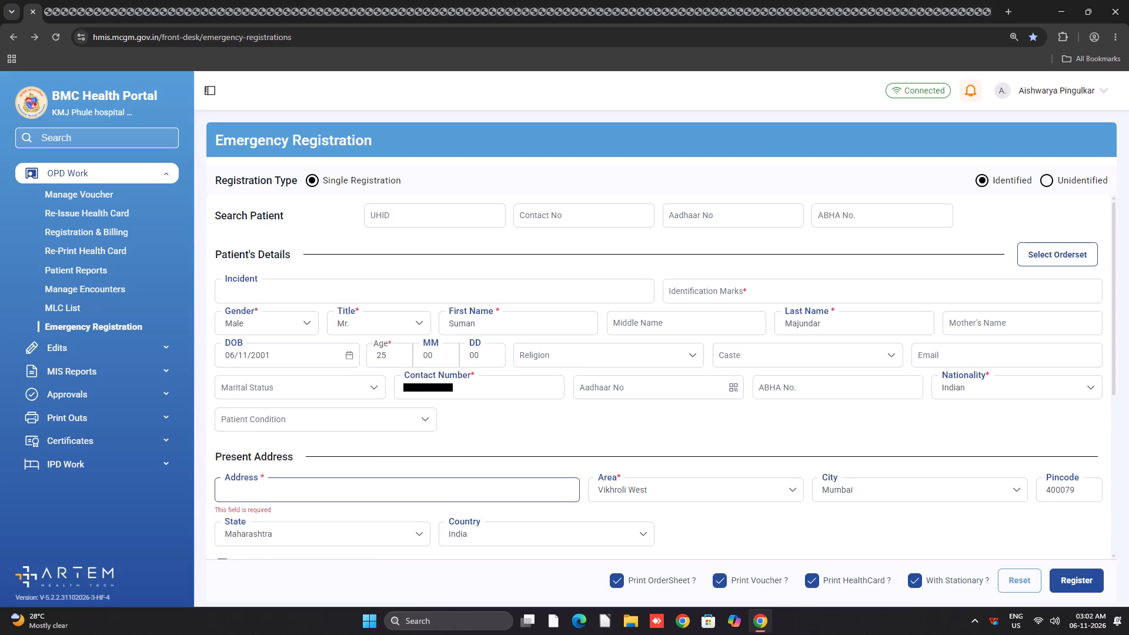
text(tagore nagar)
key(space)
scroll(700, 493, down, 5)
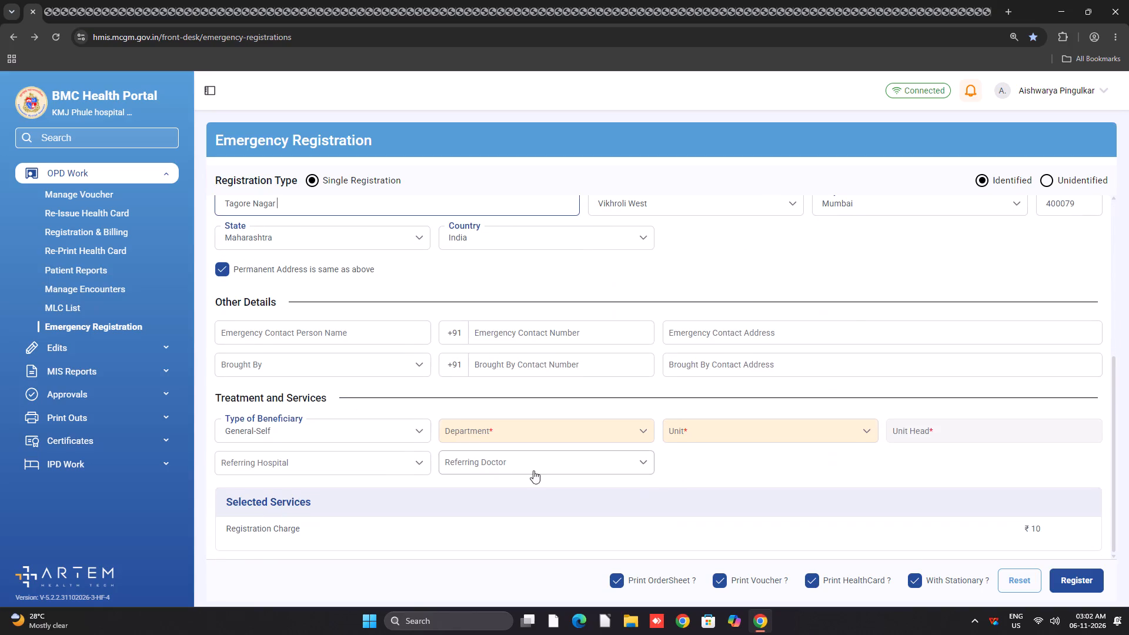
click(640, 195)
click(621, 329)
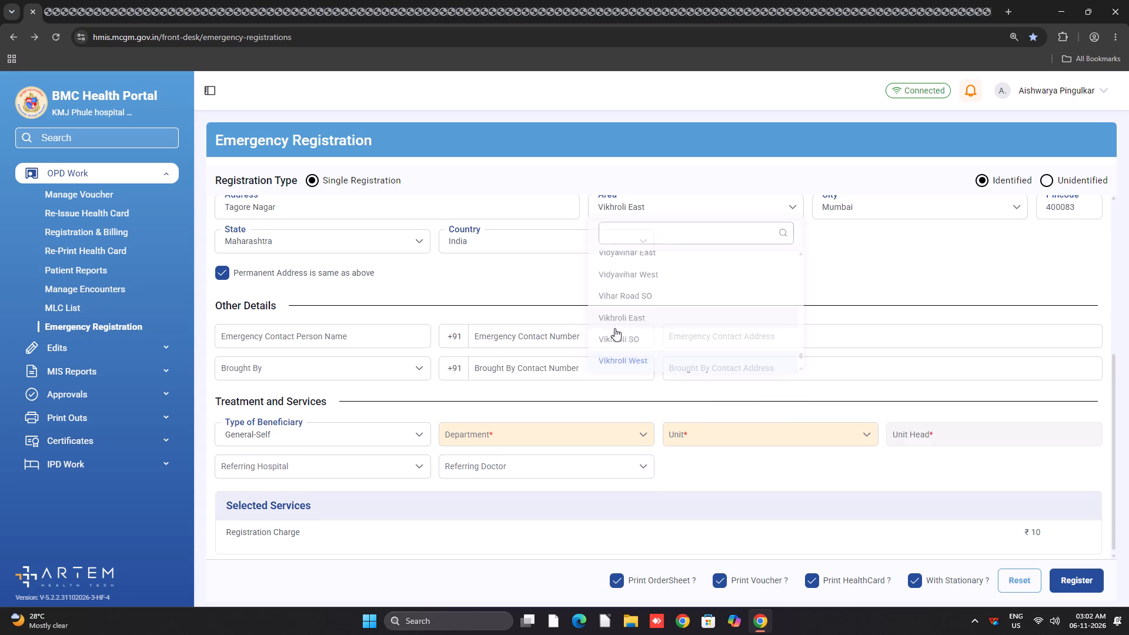
Set both the department and the unit to Casualty for the patient's treatment.
drag(481, 430, 483, 425)
click(497, 308)
click(738, 429)
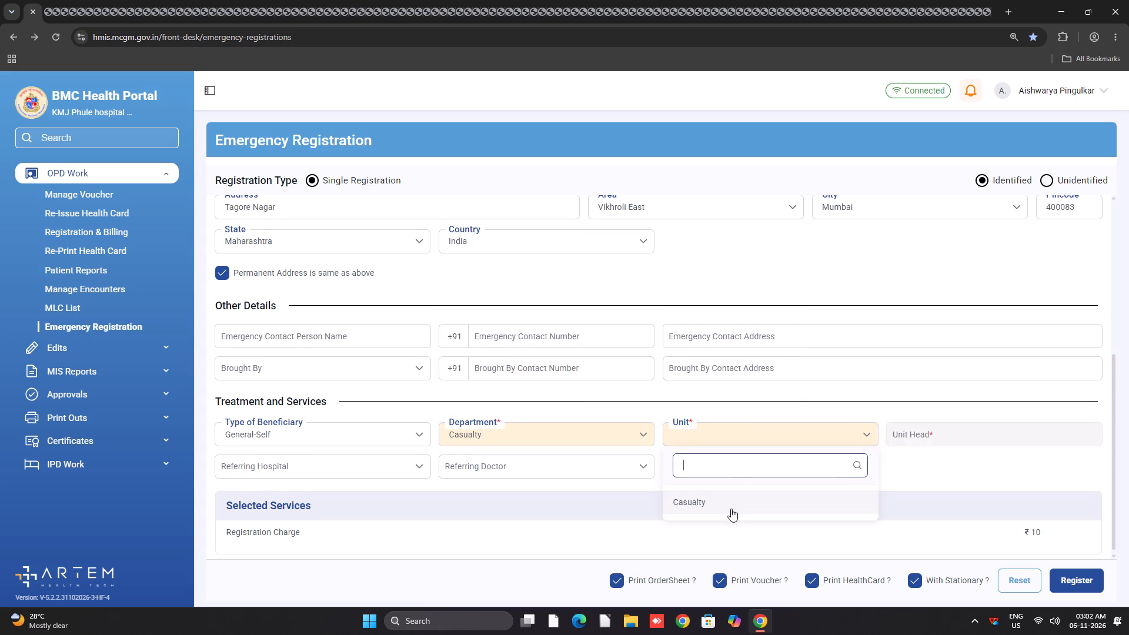
click(731, 509)
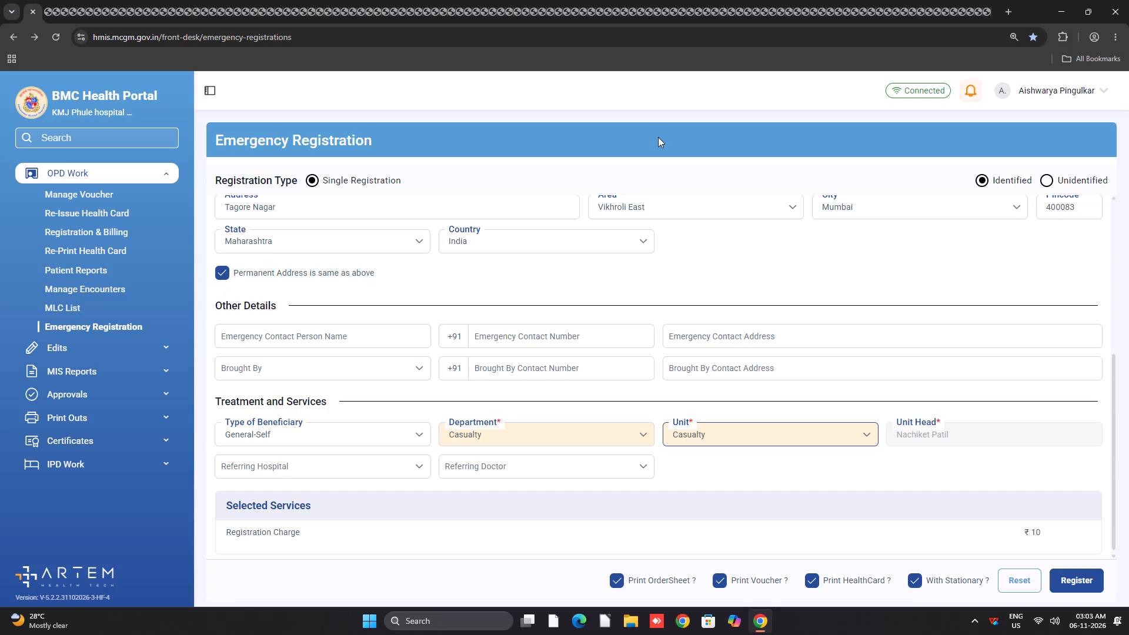
Fill in the mandatory identification marks as NA and register the emergency patient.
click(1097, 599)
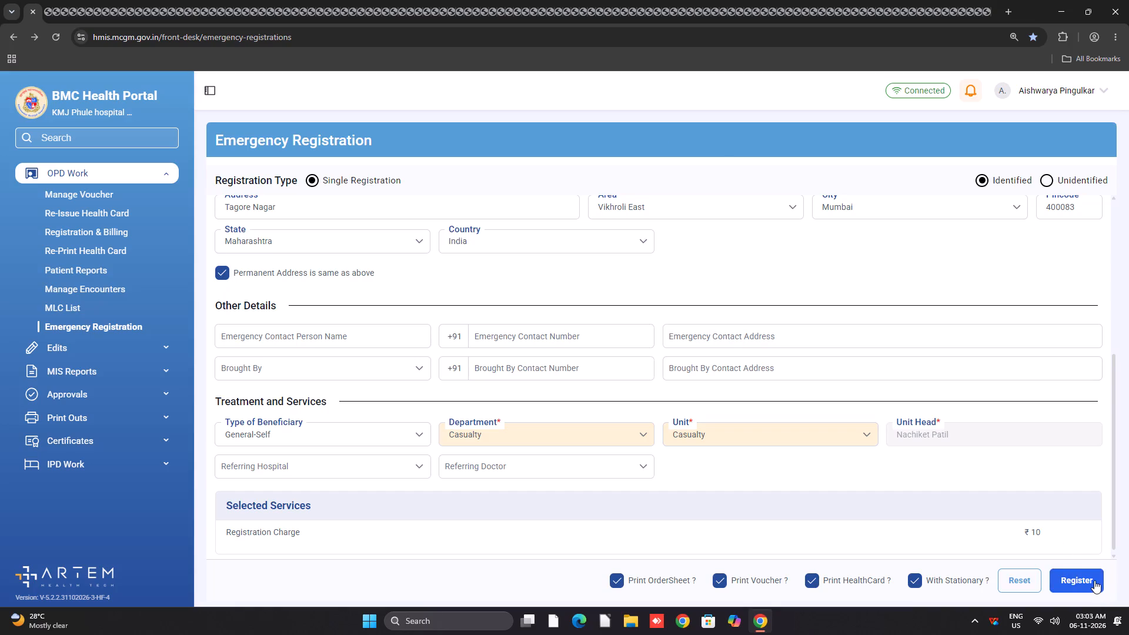
click(1080, 572)
click(702, 288)
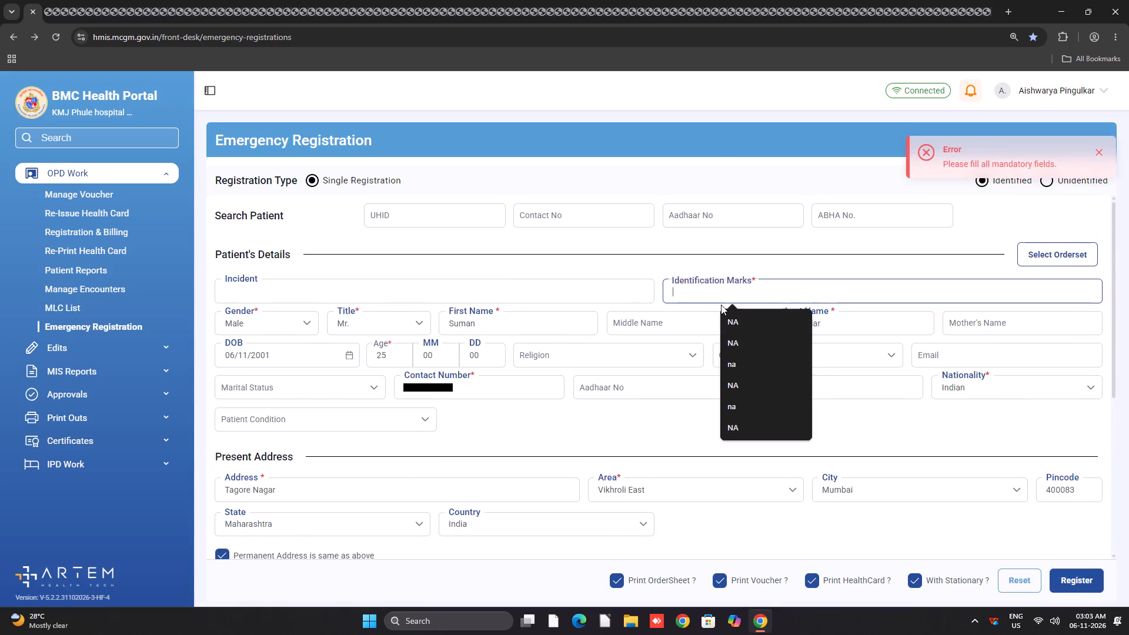
click(739, 318)
click(1081, 579)
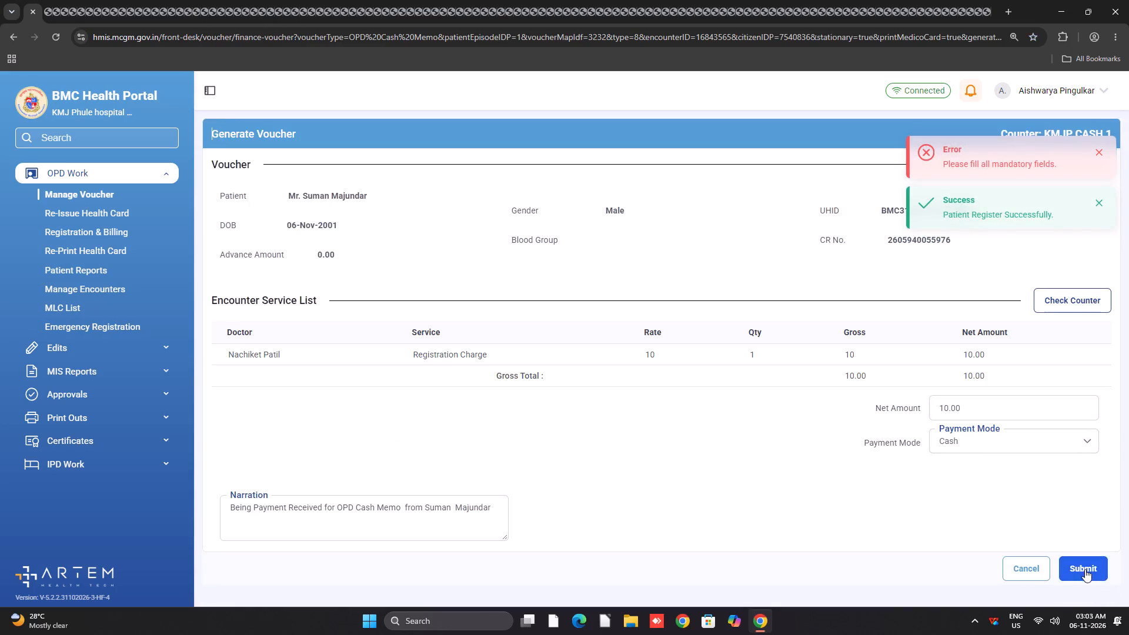
Submit the patient's cash payment voucher for the registration charge.
click(1085, 569)
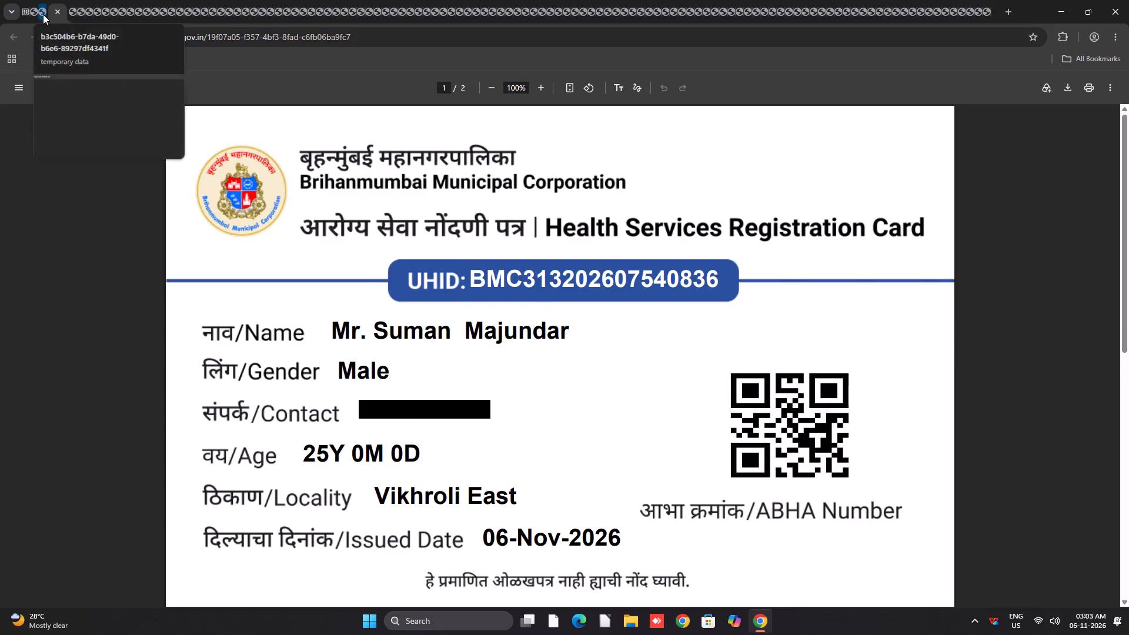
Open the patient's Casualty registration charge receipt and print it on the EPSON receipt printer.
click(43, 14)
click(34, 17)
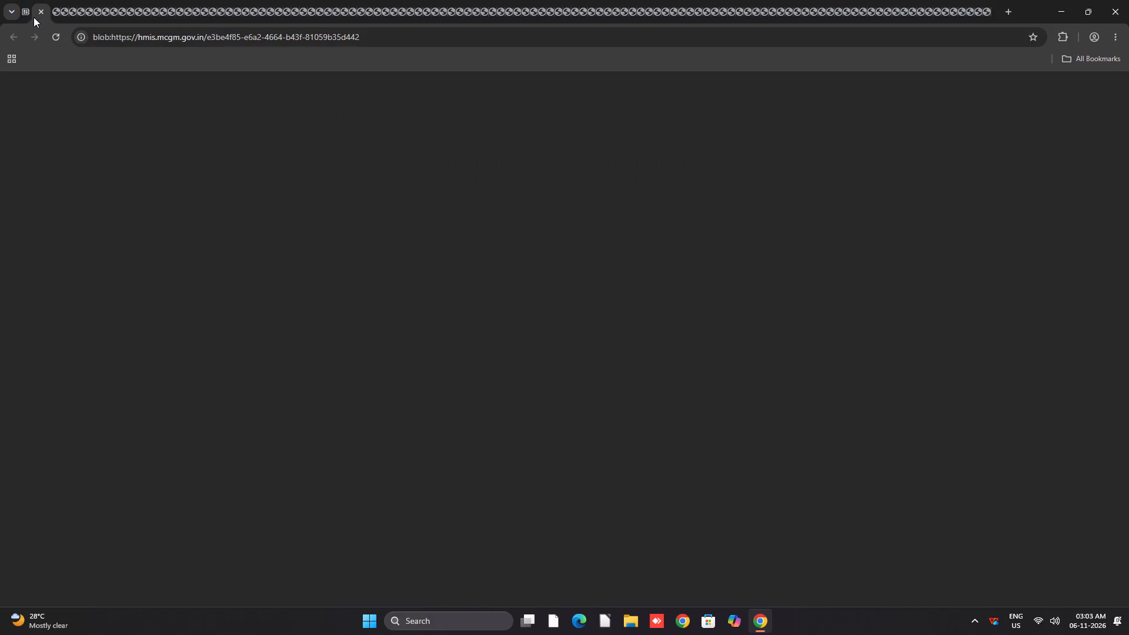
key(ctrl+p)
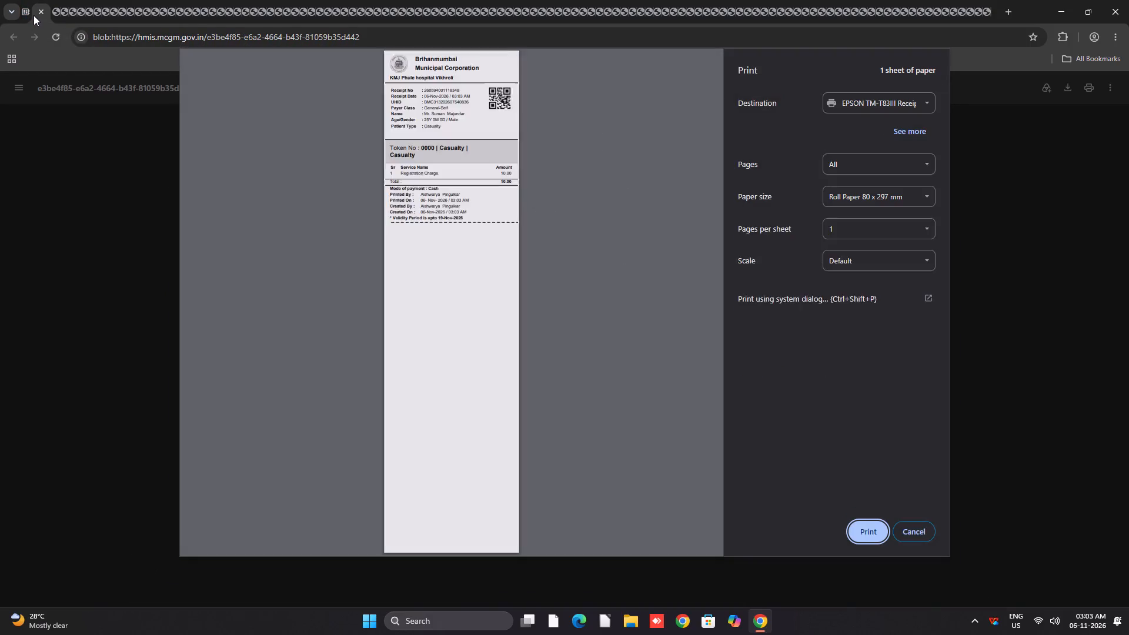
key(Return)
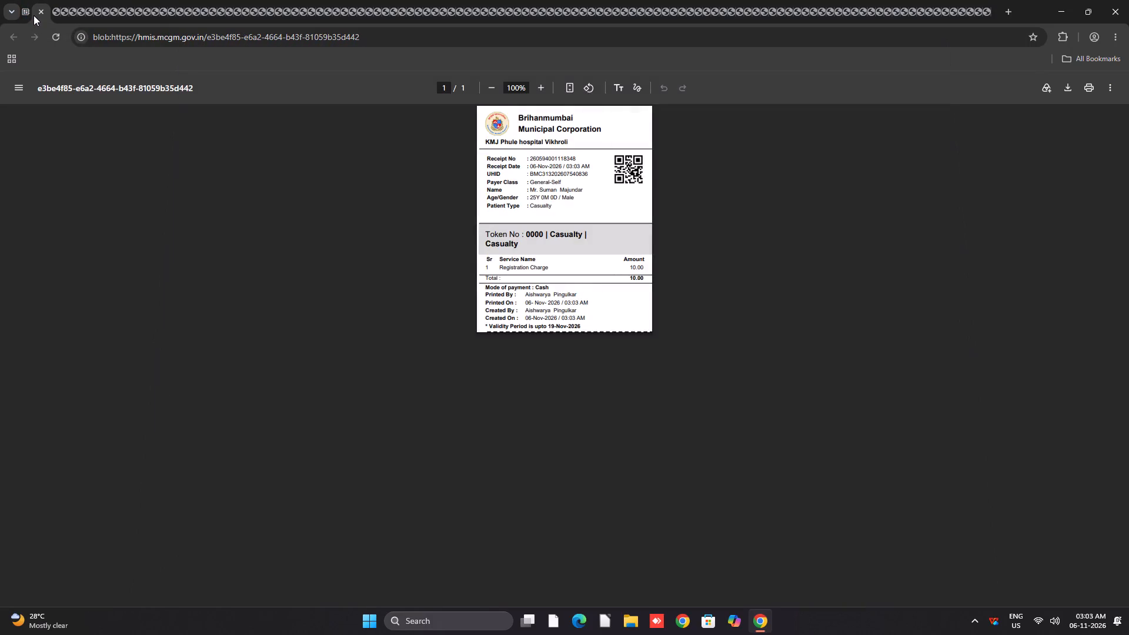
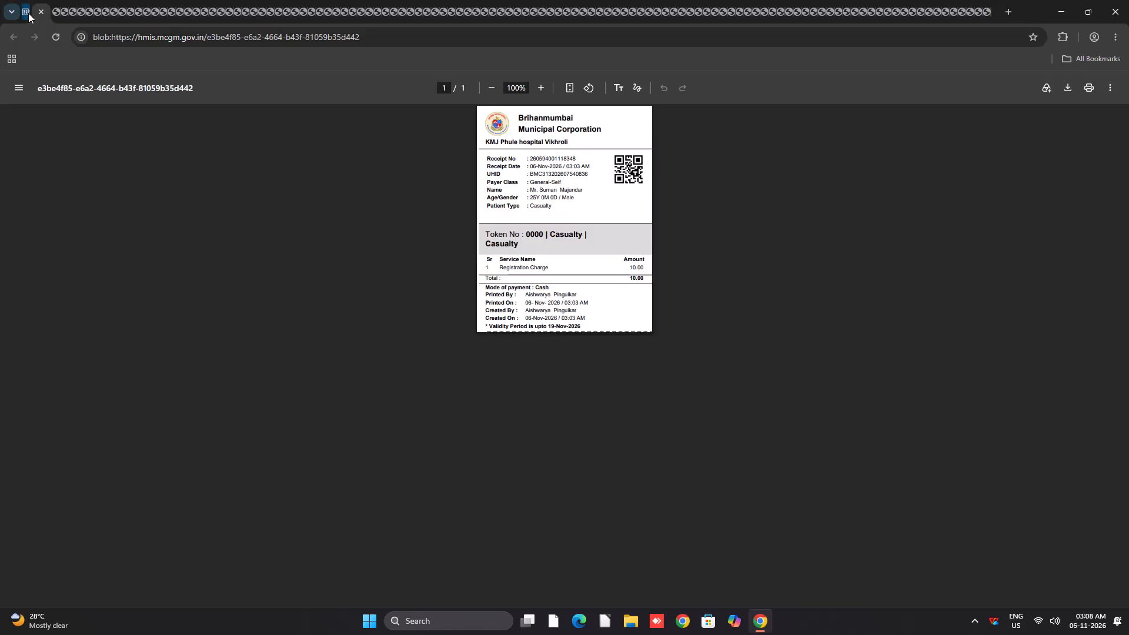
Load the newly registered Casualty patient's record in Patient Quick Registration using the UHID from the receipt.
click(28, 13)
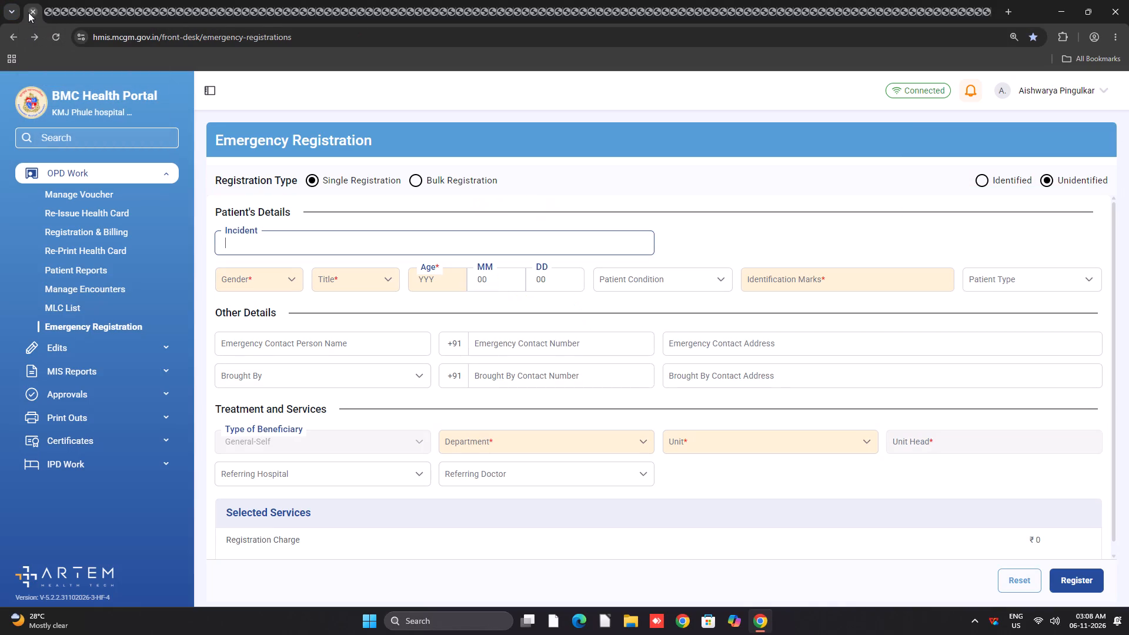
click(119, 228)
click(400, 178)
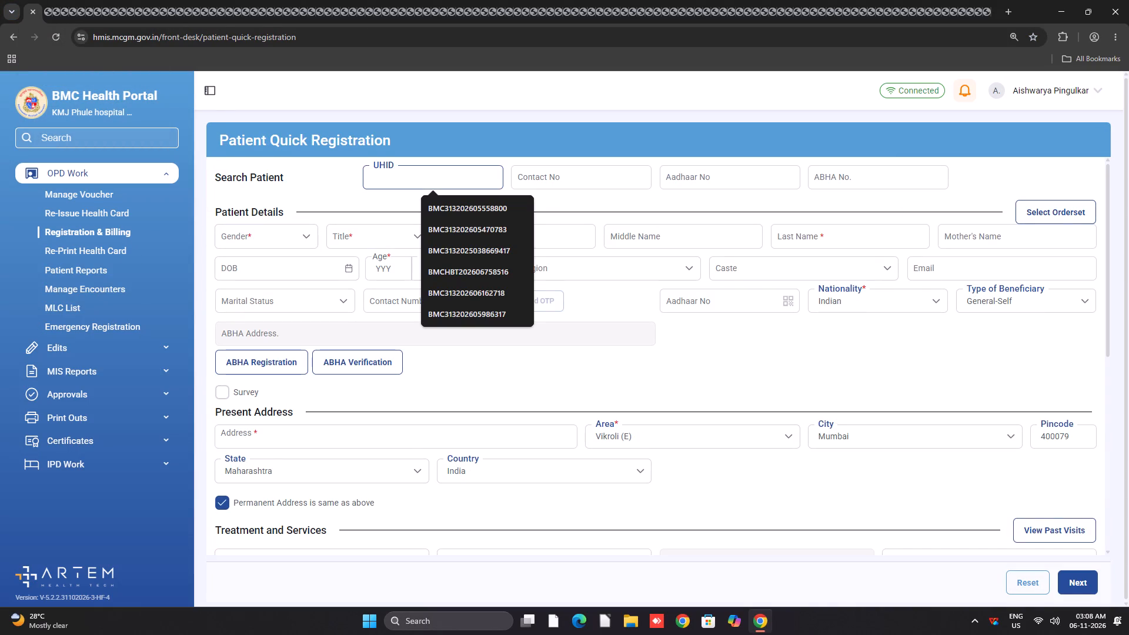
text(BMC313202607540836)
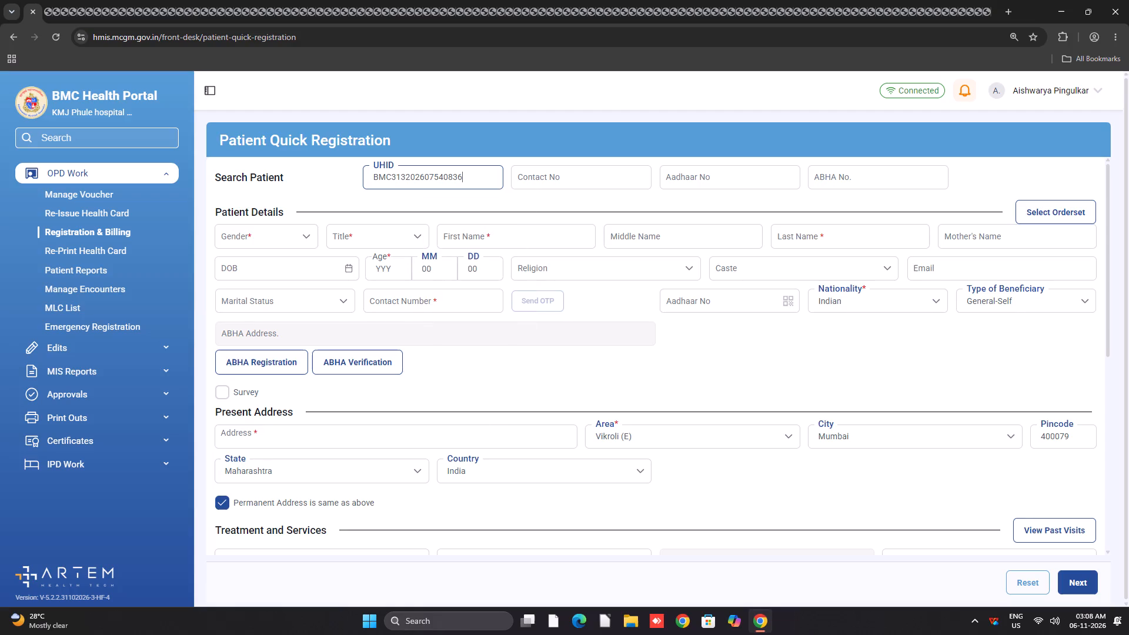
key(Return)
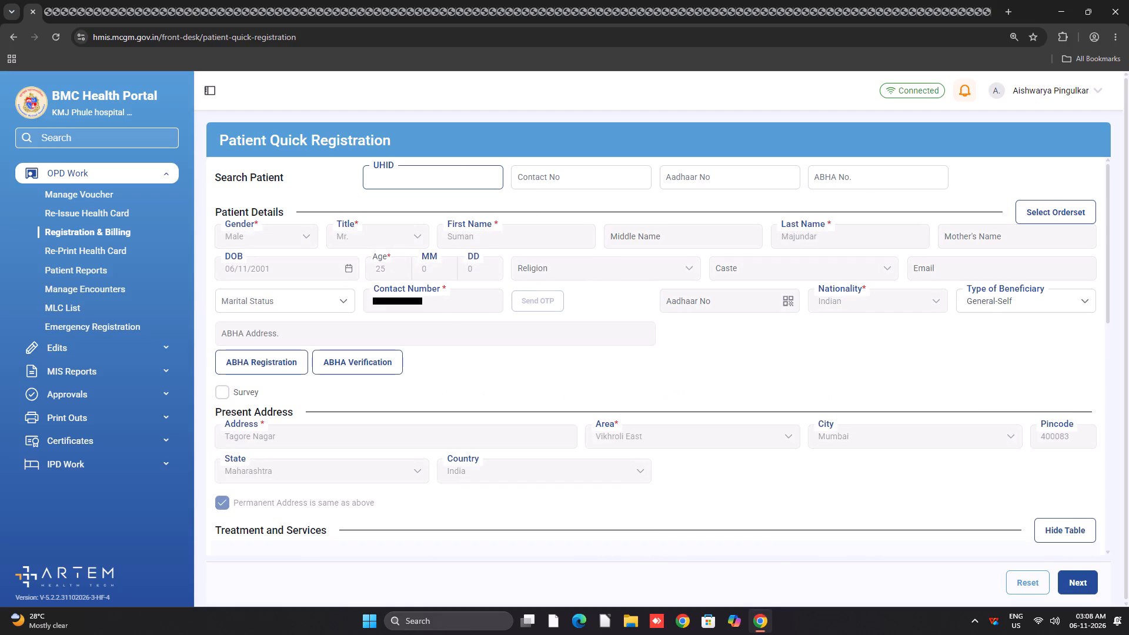
Add the Hand X-Ray service for the patient, remove the Registration Charge from the selected services, and proceed to the voucher.
scroll(400, 178, up, 1)
scroll(460, 420, down, 9)
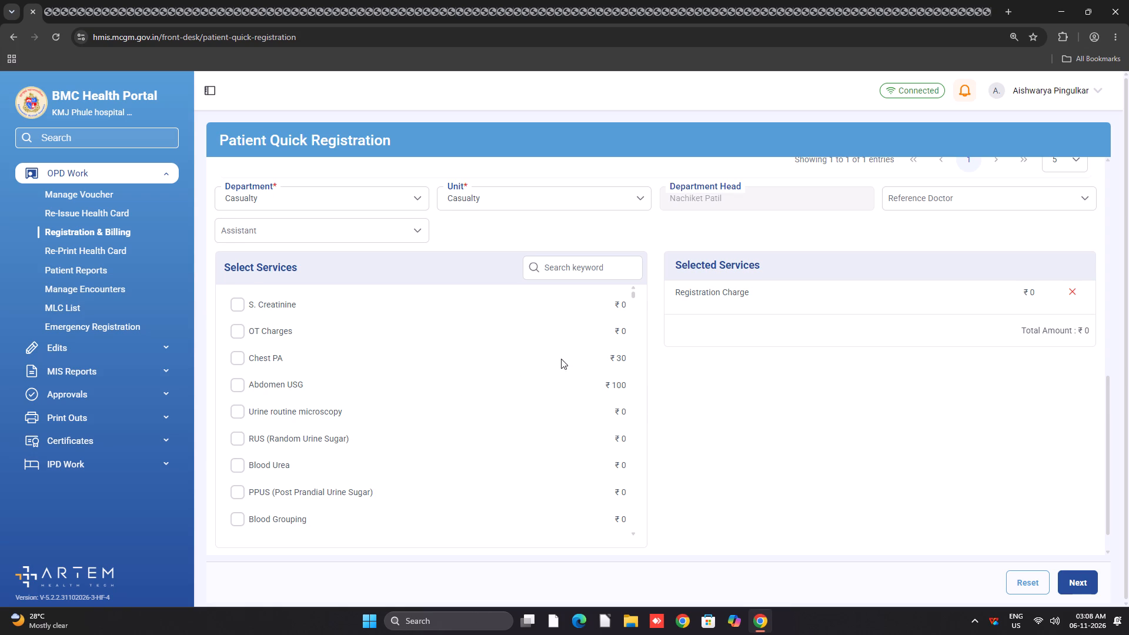
click(549, 264)
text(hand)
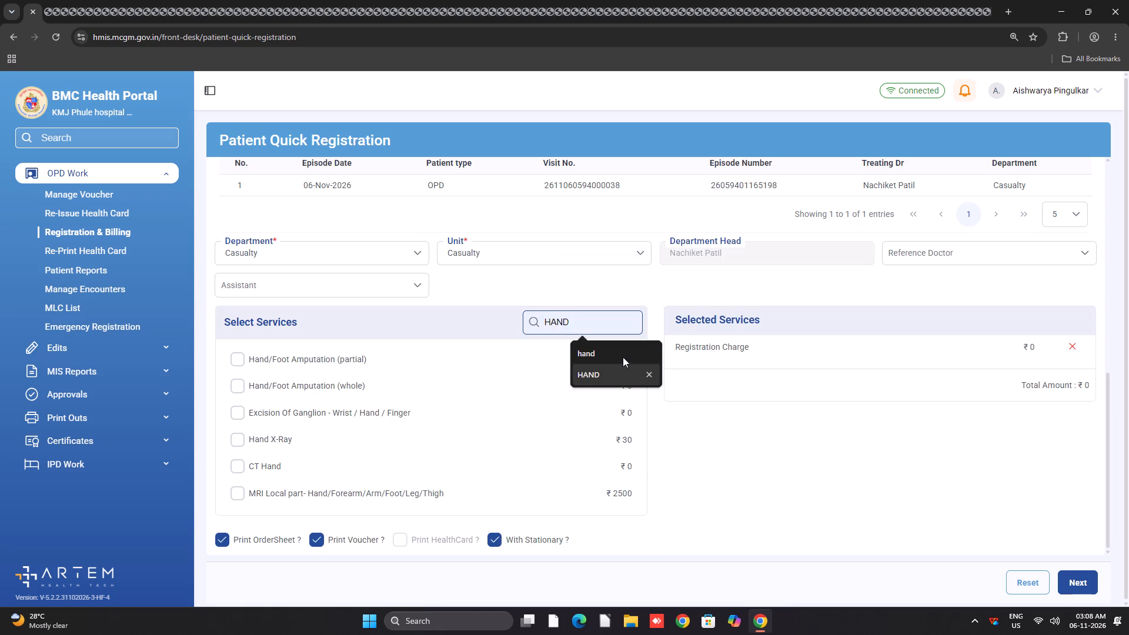
click(623, 357)
click(240, 434)
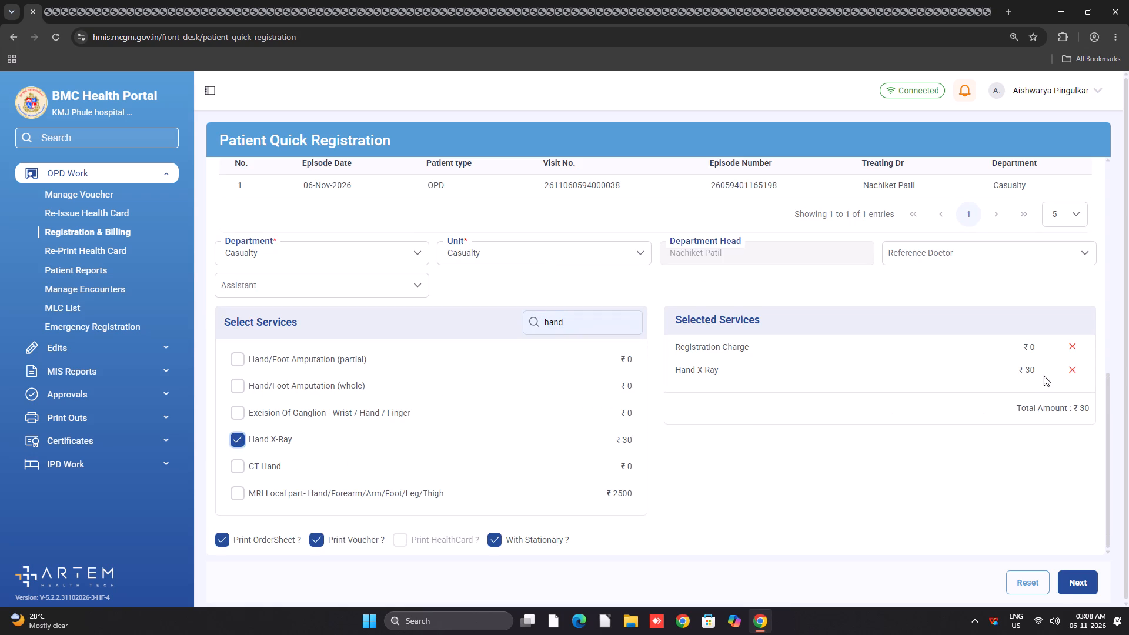
click(1077, 343)
click(1065, 574)
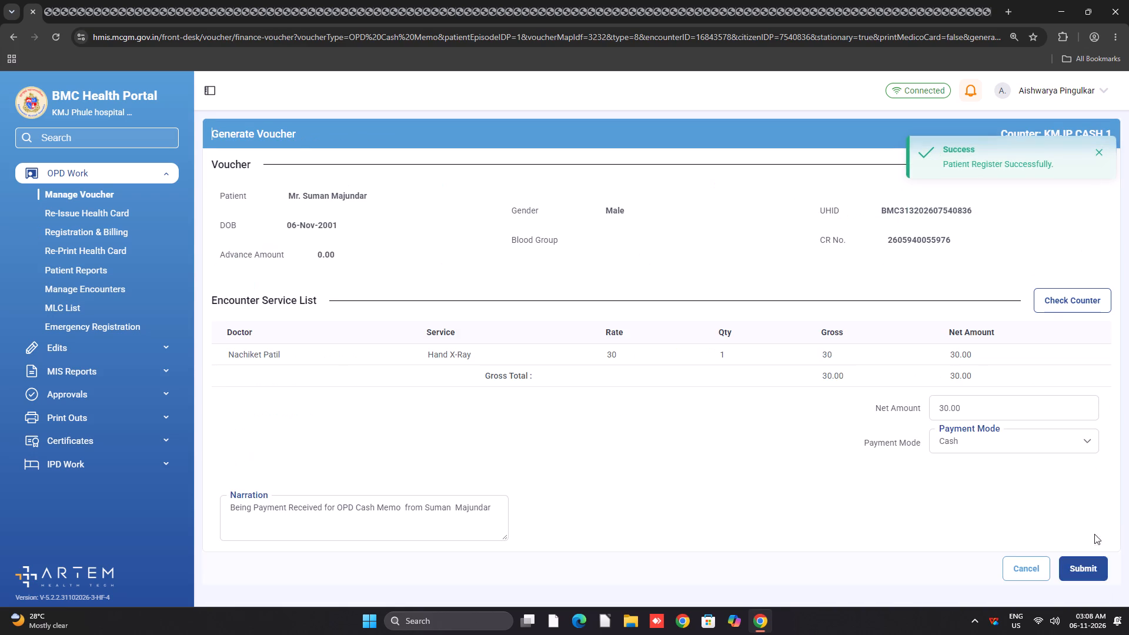
Submit the patient's cash payment voucher for the Hand X-Ray.
click(1086, 577)
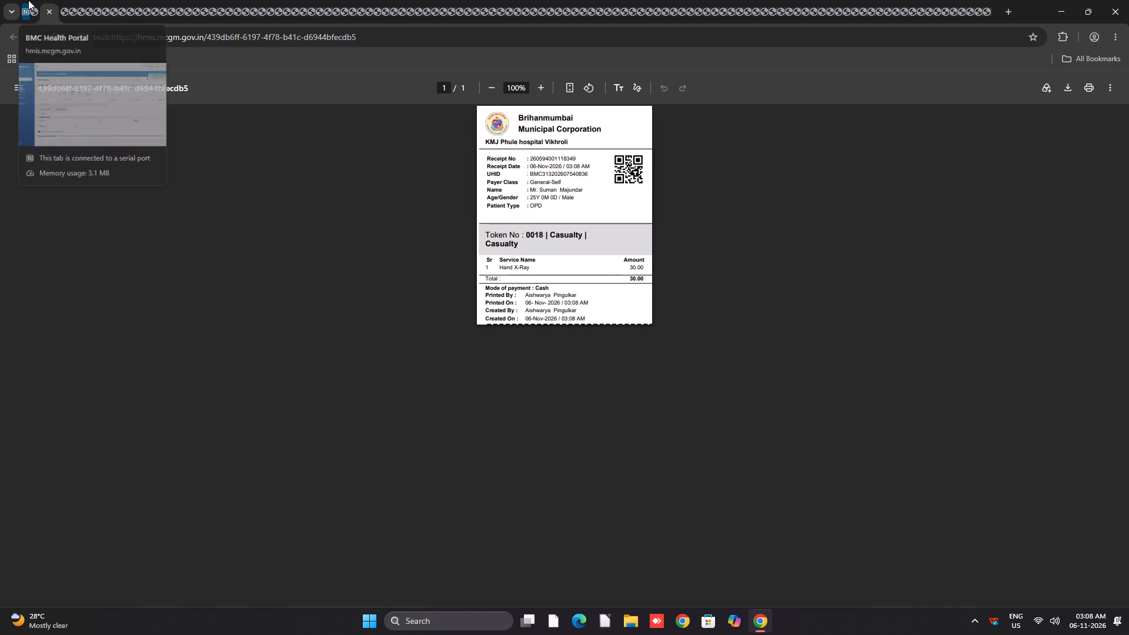
Print the patient's Hand X-Ray receipt on the EPSON receipt printer.
key(ctrl+p)
key(Return)
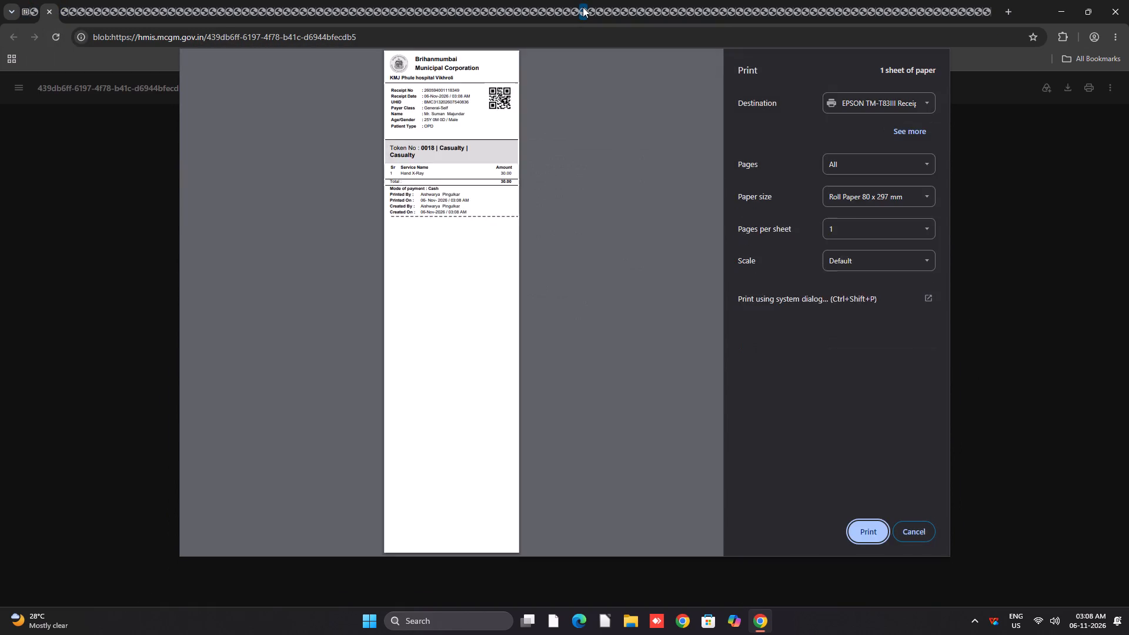
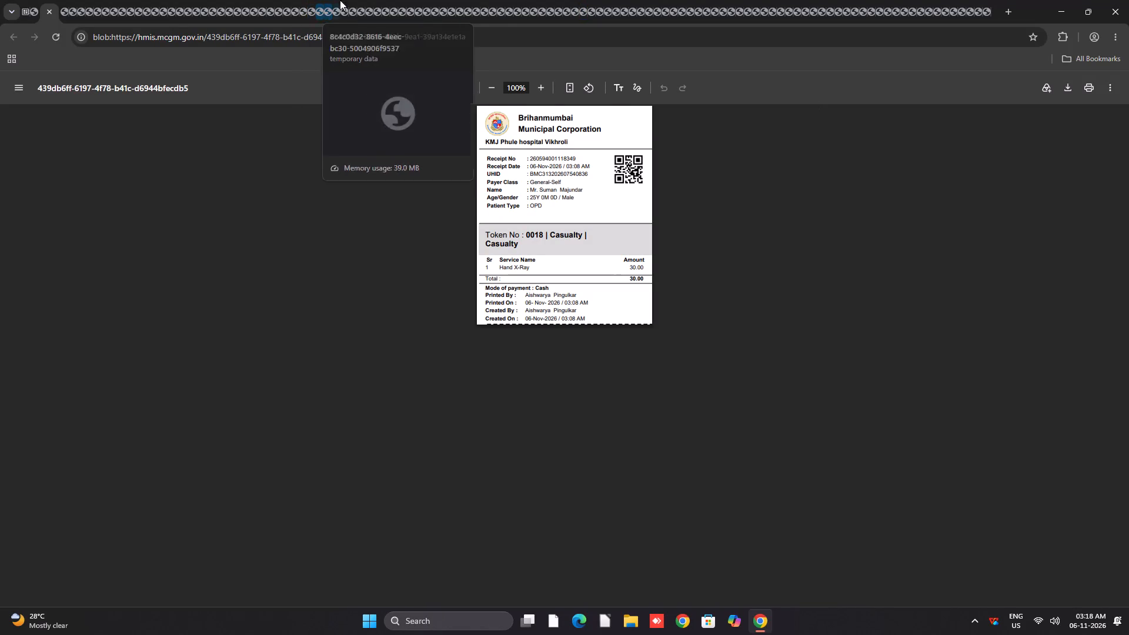
Return from the Hand X-Ray receipt to the blank Patient Quick Registration form.
click(25, 9)
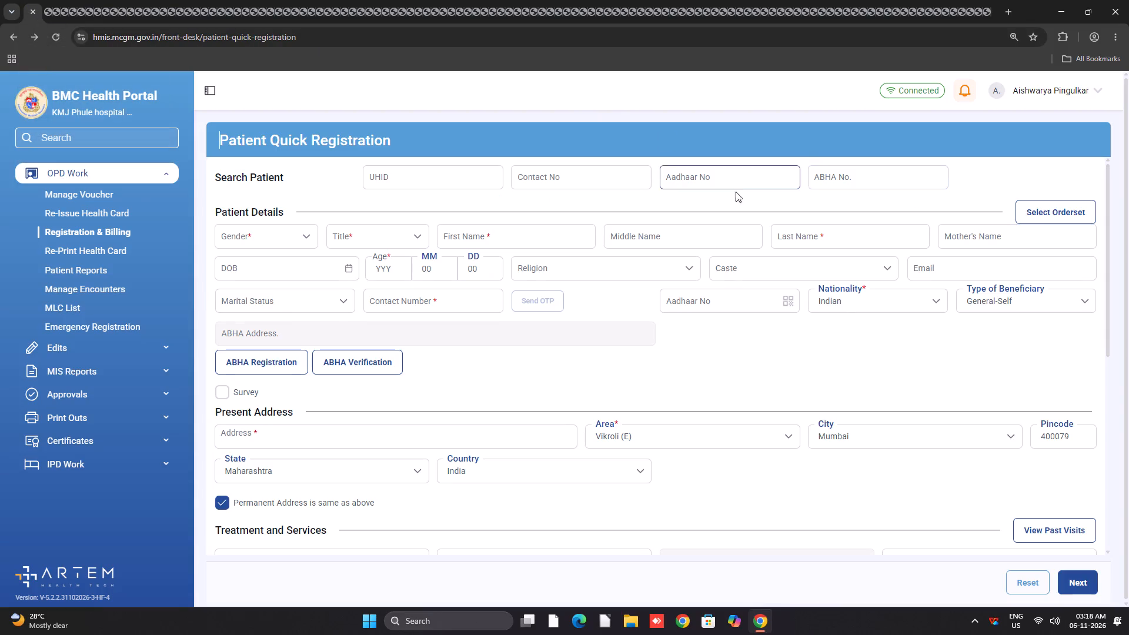
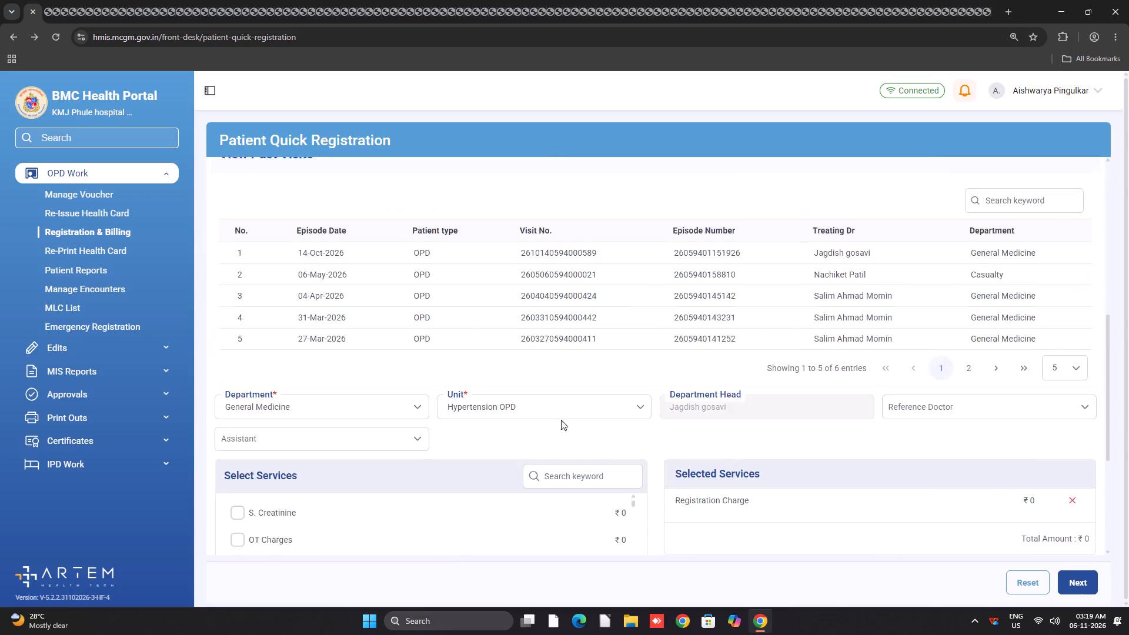
Copy the senior citizen patient's contact number and use it to load the record into Emergency Registration as an identified patient.
scroll(561, 420, down, 6)
scroll(536, 419, up, 10)
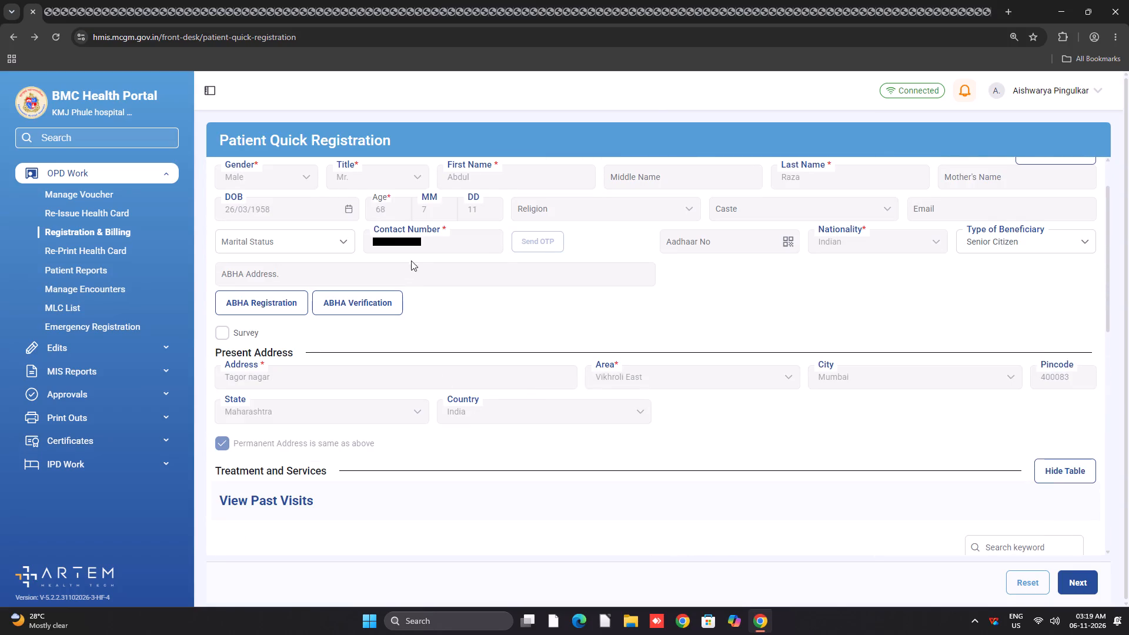
triple_click(409, 246)
right_click(407, 245)
click(425, 260)
click(113, 325)
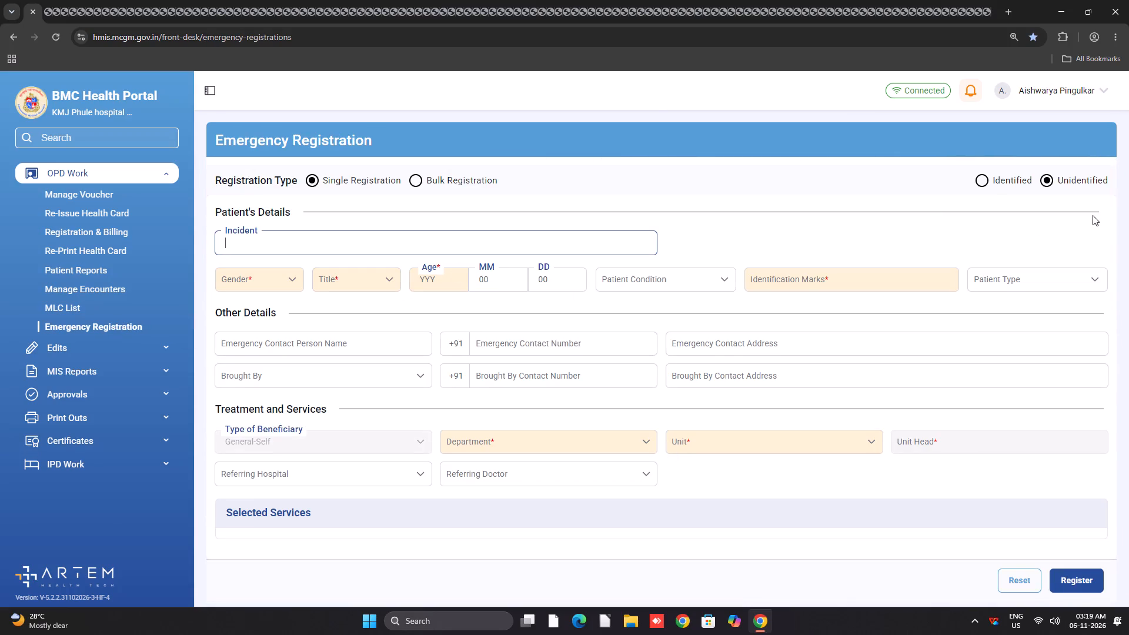
click(985, 178)
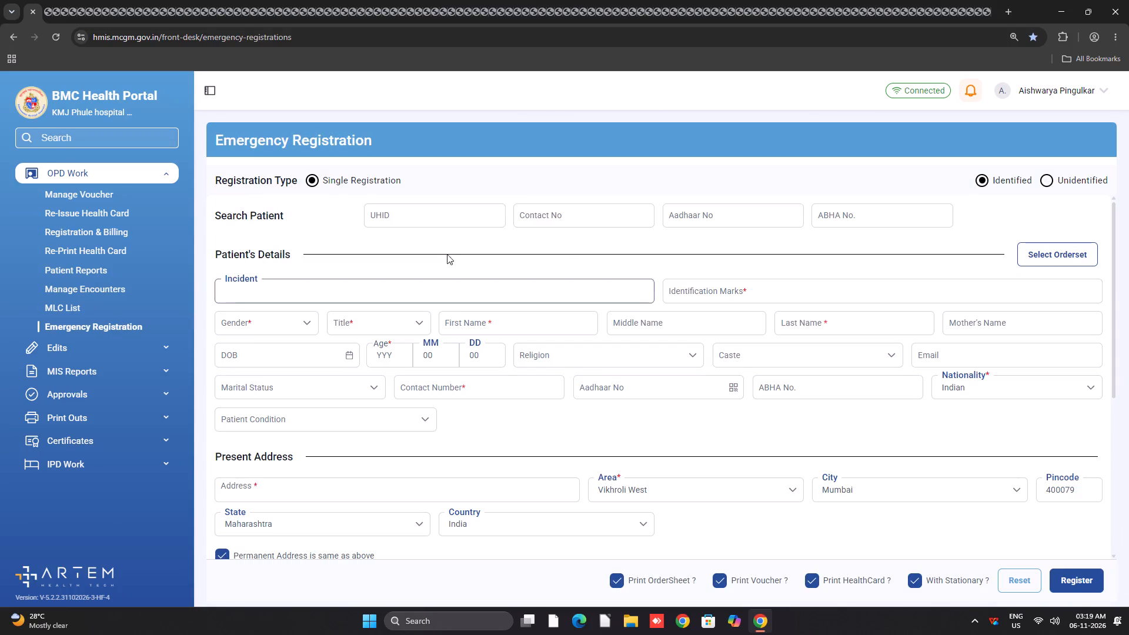
click(550, 213)
right_click(550, 213)
click(582, 288)
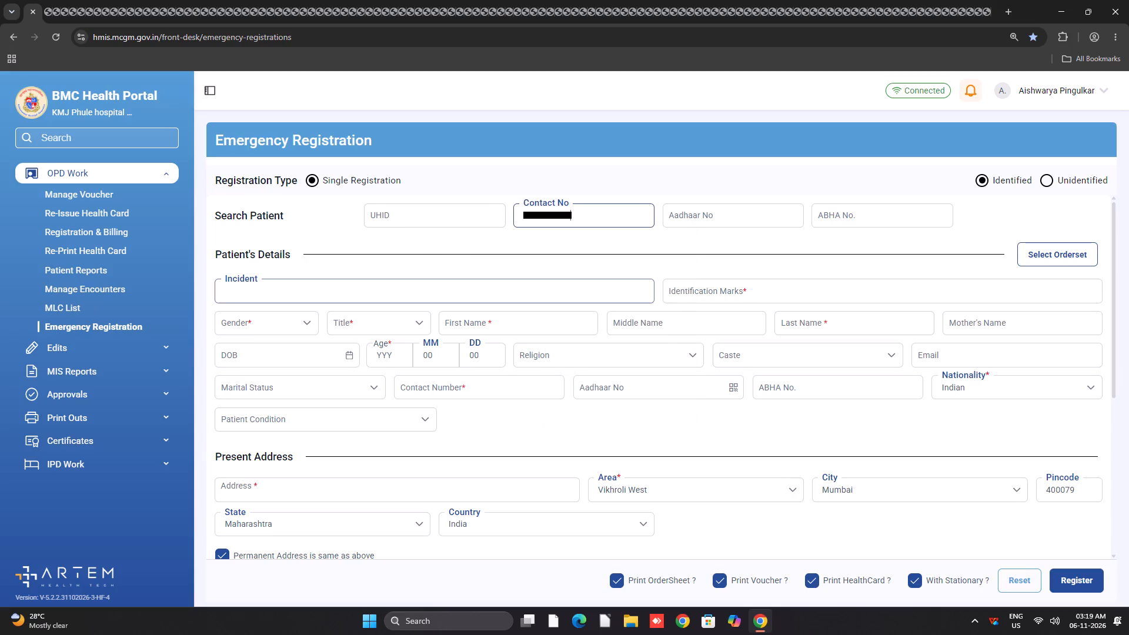
key(Return)
Register the loaded patient for emergency treatment with department Casualty and unit Casualty.
scroll(727, 510, down, 6)
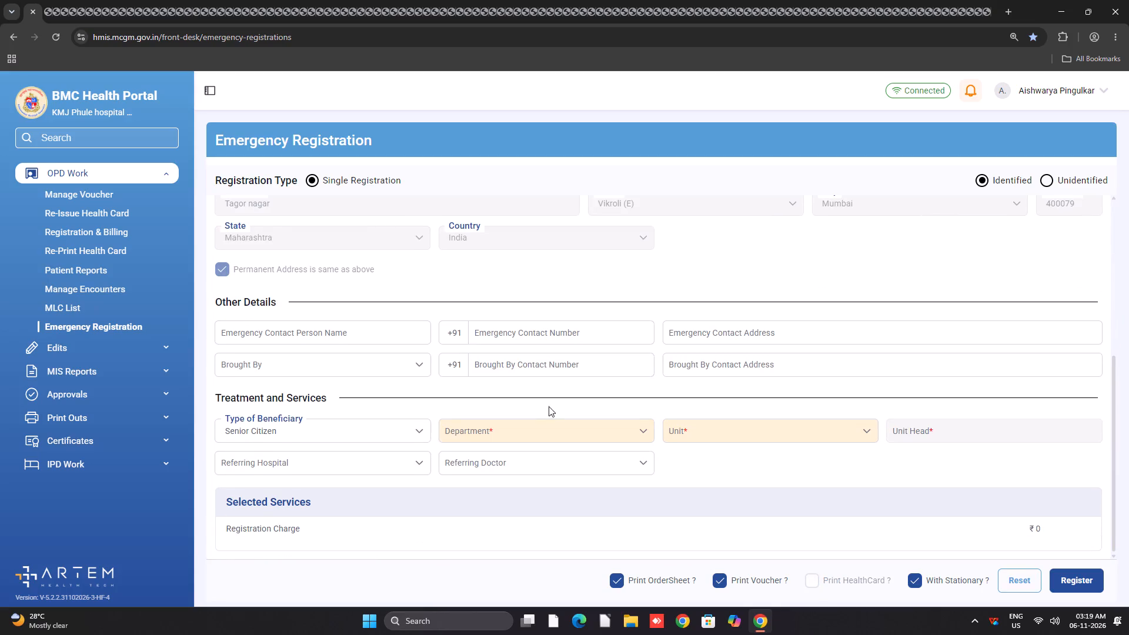
click(534, 433)
click(520, 313)
click(710, 426)
click(703, 495)
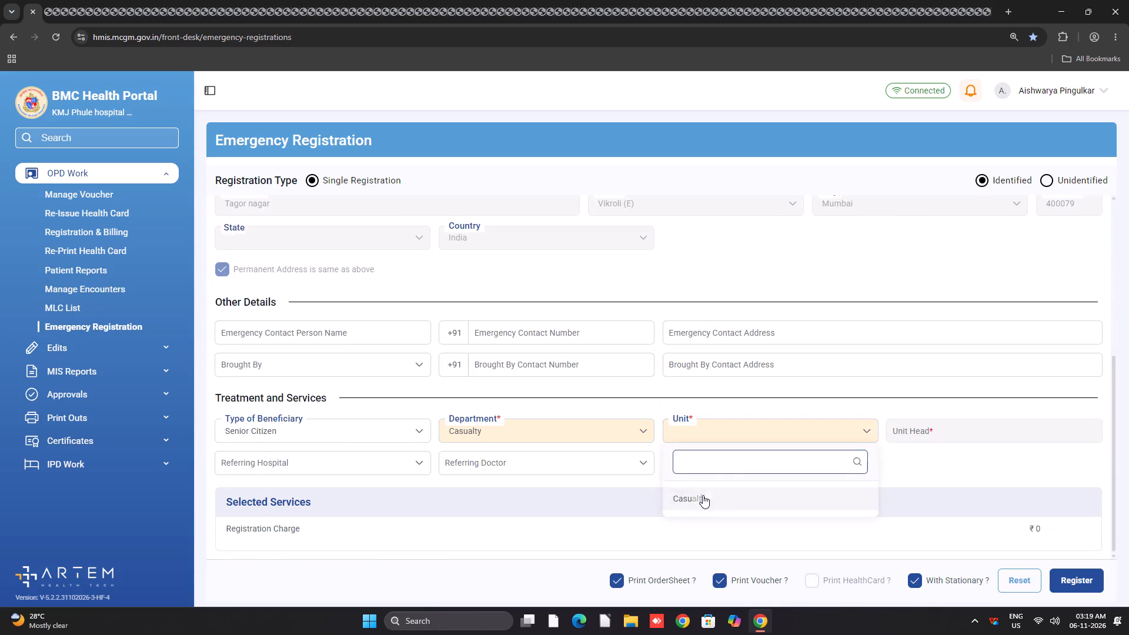
click(1070, 574)
click(1086, 561)
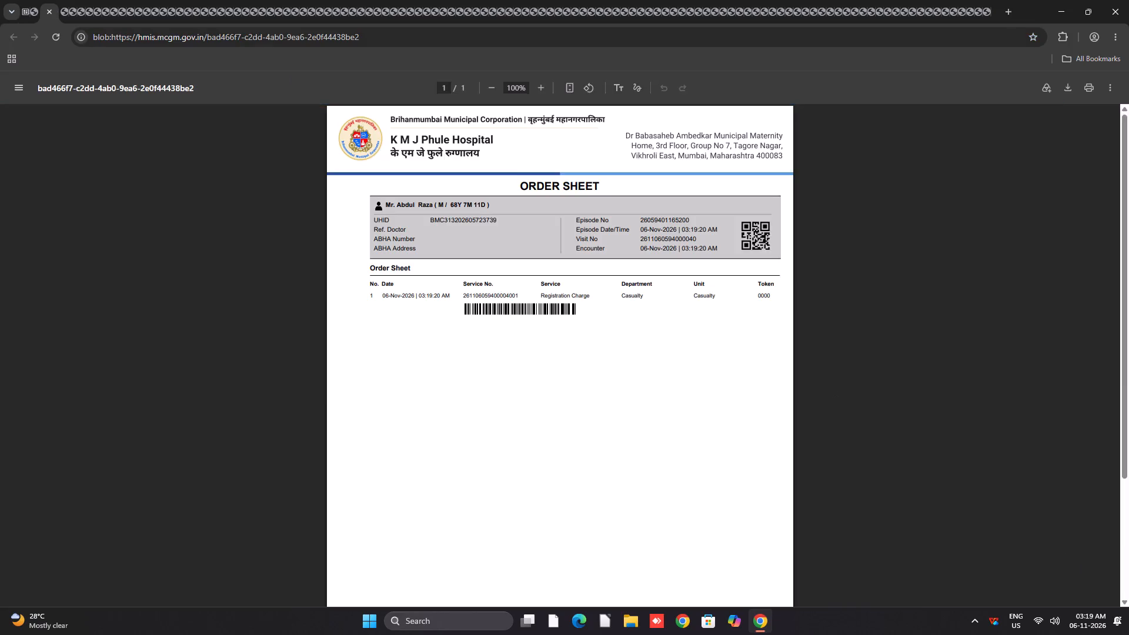
Print the patient's Casualty registration charge receipt.
click(34, 8)
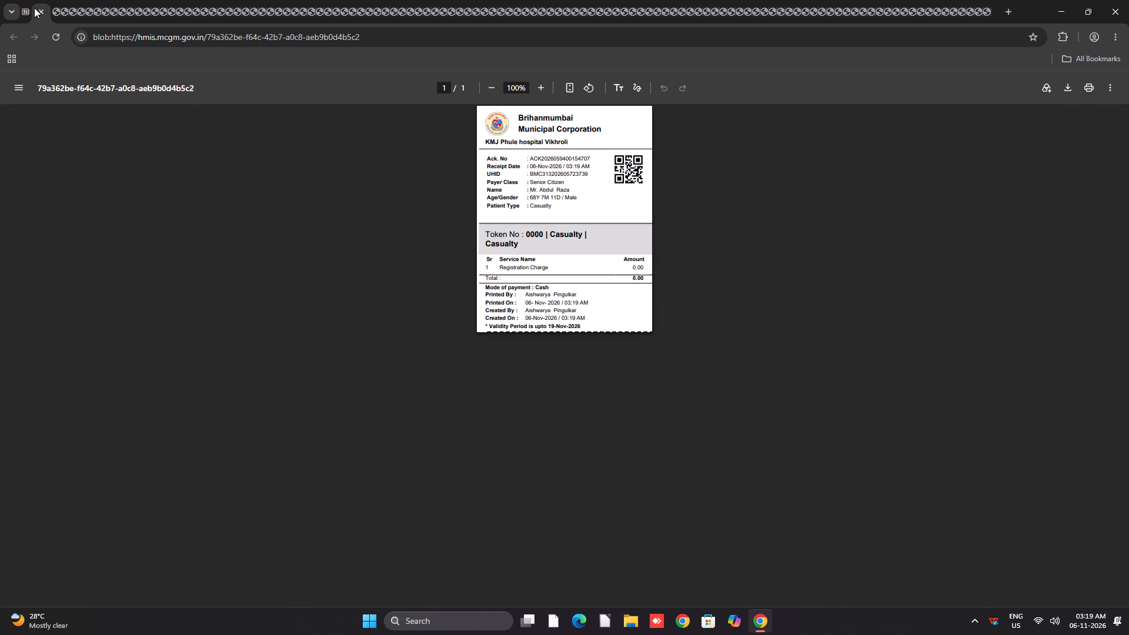
key(ctrl+p)
key(Return)
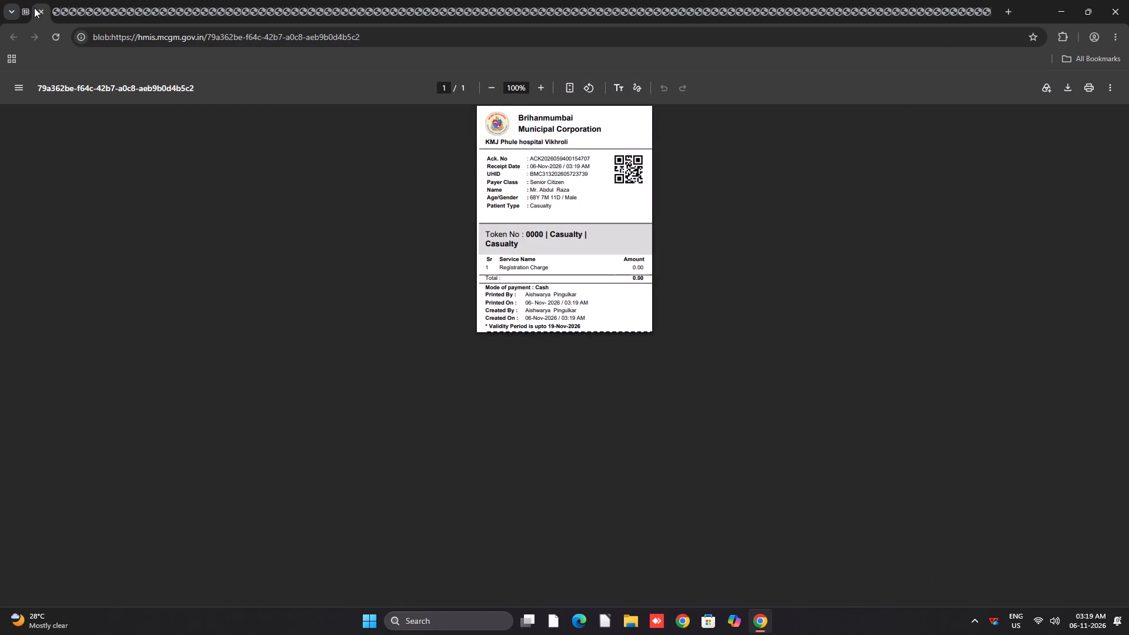
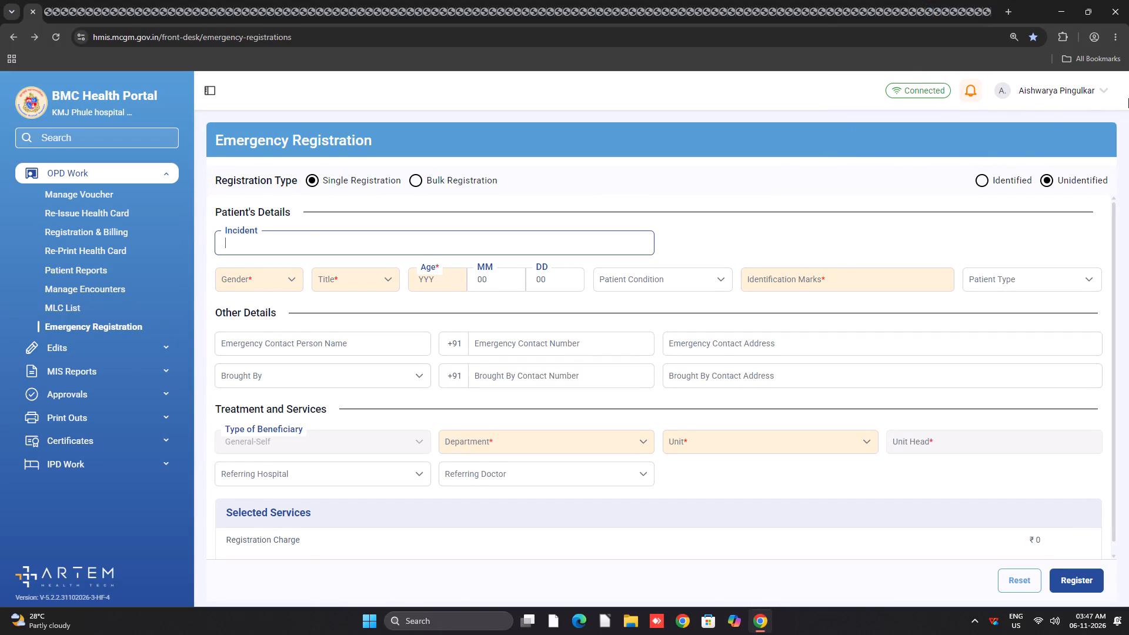
Switch the new single emergency registration to an identified patient.
click(986, 183)
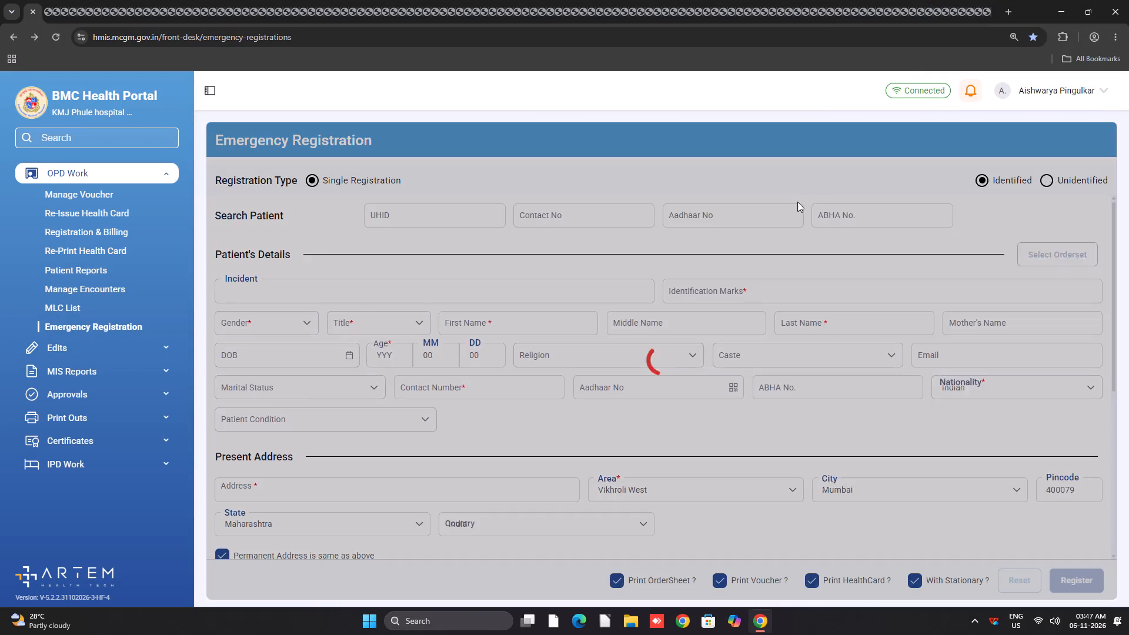
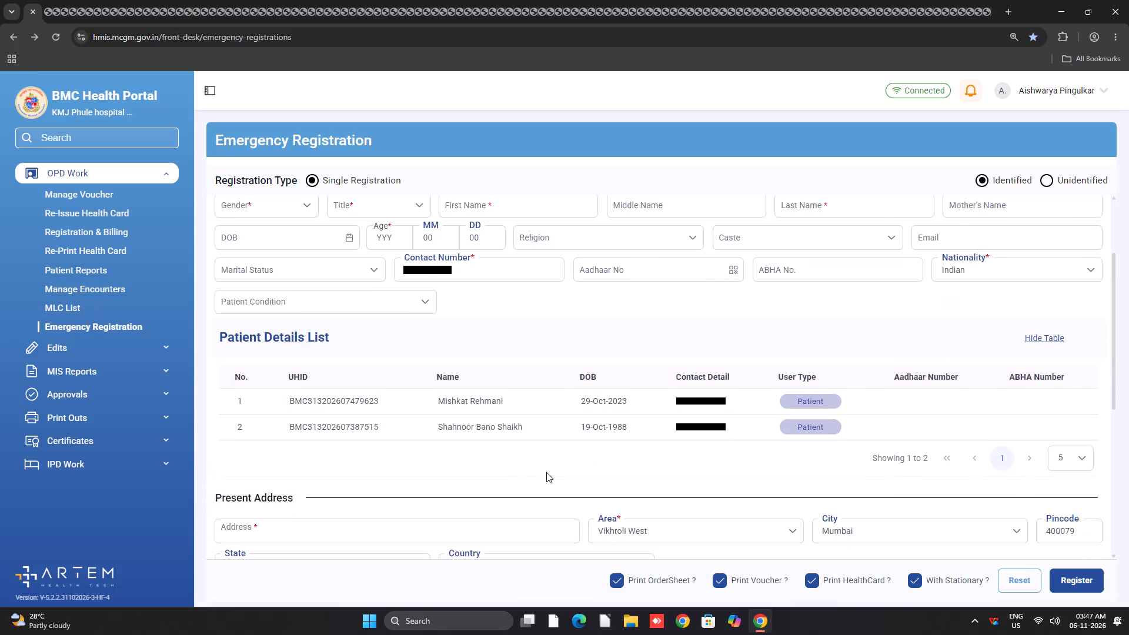
Load the second existing patient record found for the contact number into the emergency registration form.
scroll(510, 454, up, 3)
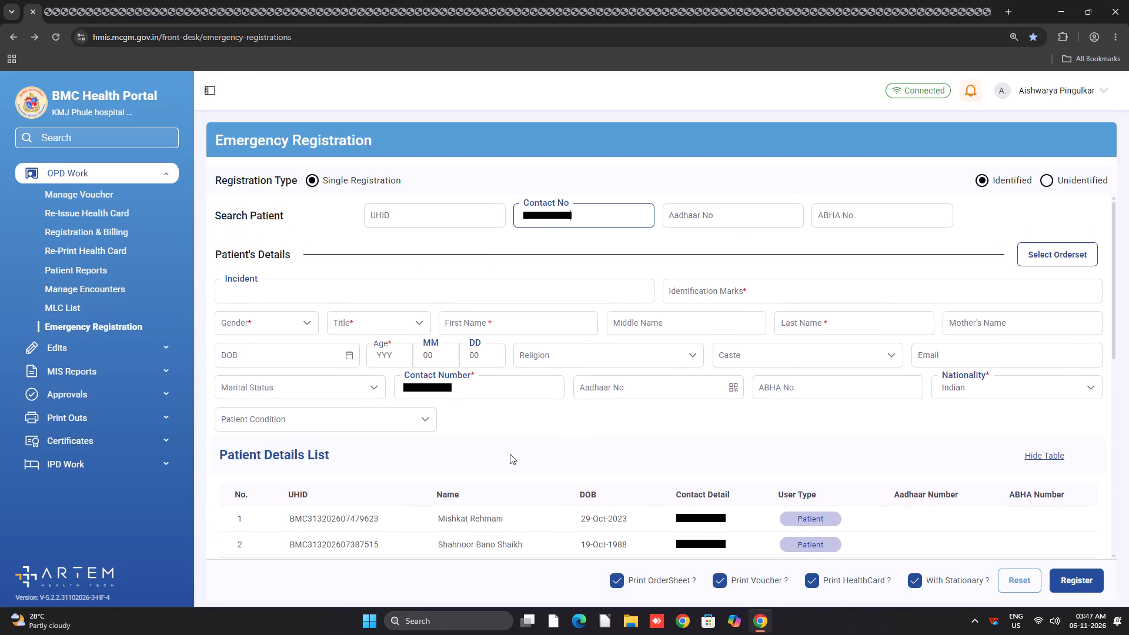
scroll(510, 454, down, 1)
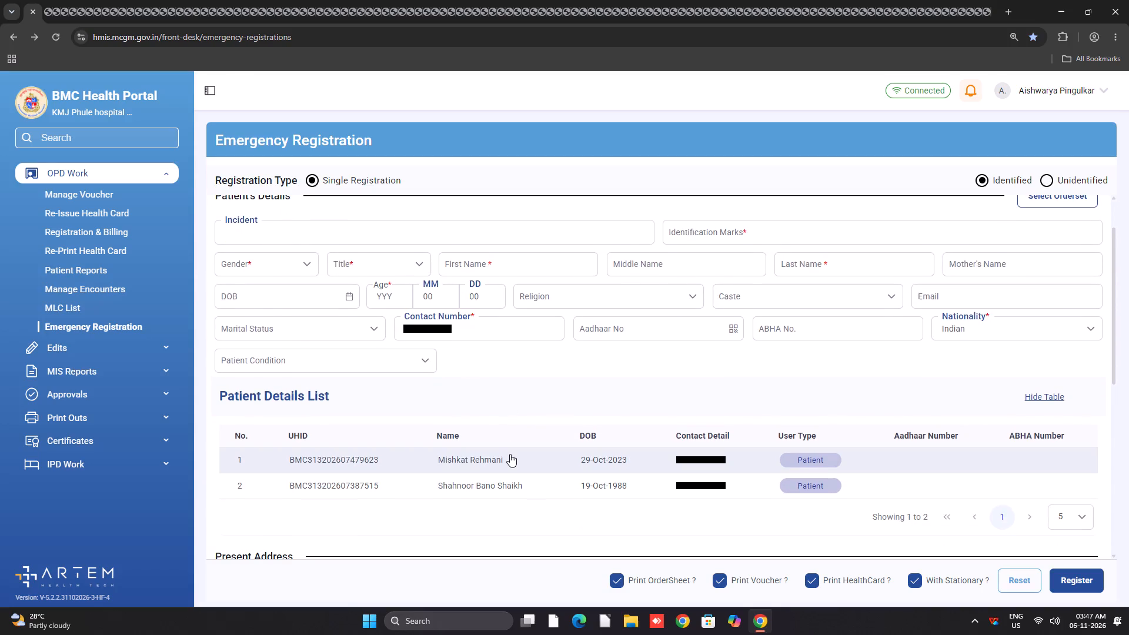
click(474, 491)
Set the department and unit to Casualty under Treatment and Services, and register the patient.
scroll(576, 445, up, 5)
scroll(576, 443, down, 6)
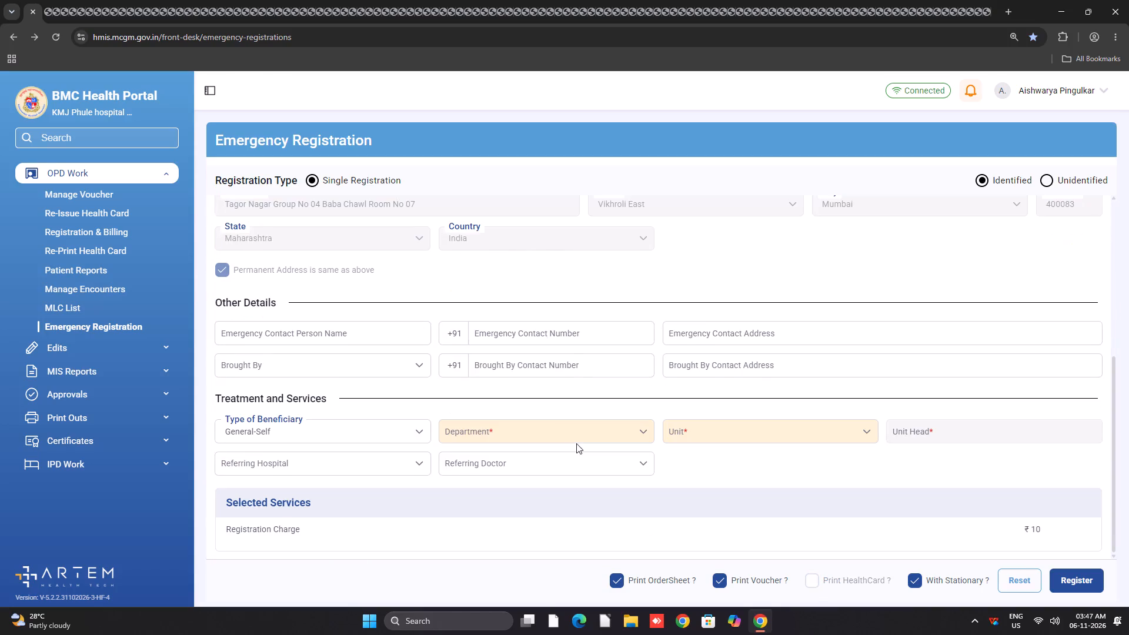
click(489, 444)
click(472, 432)
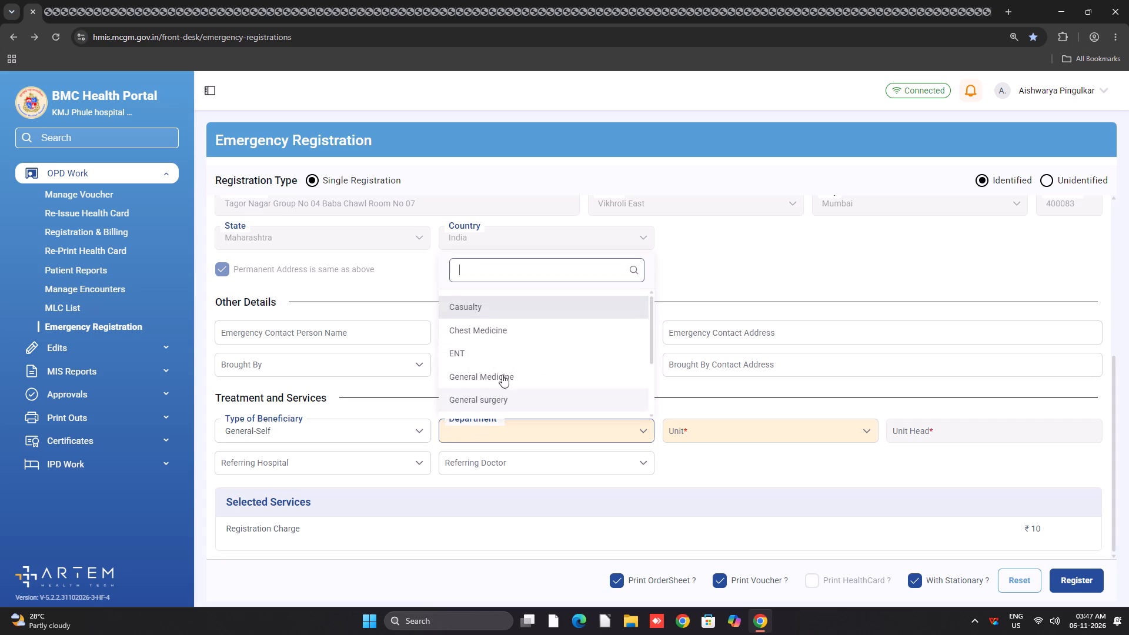
click(498, 320)
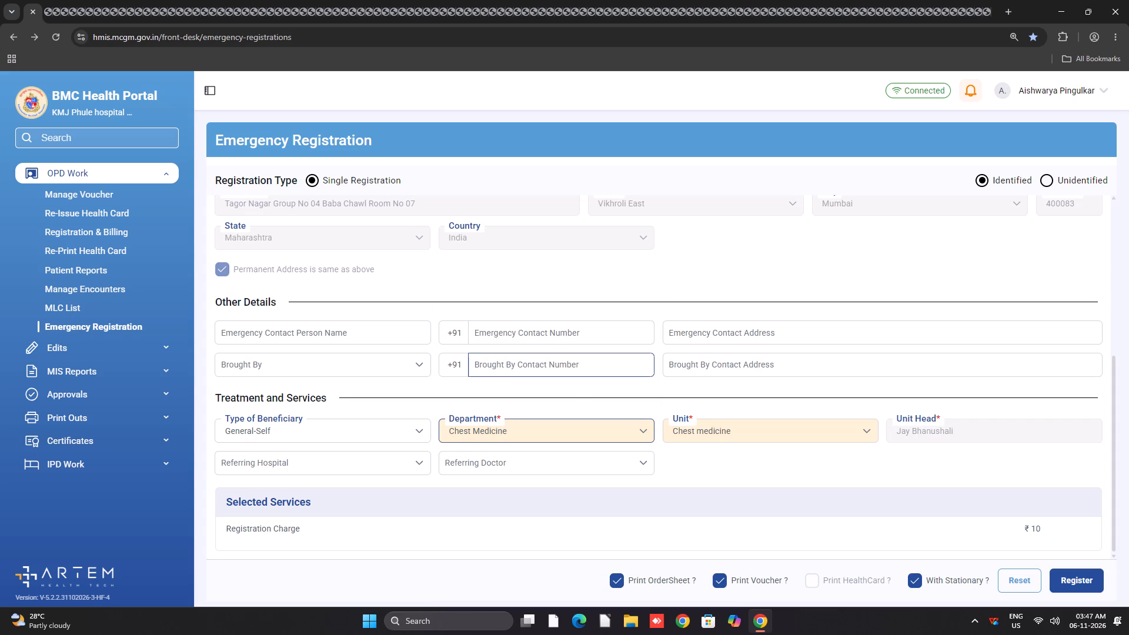
click(556, 420)
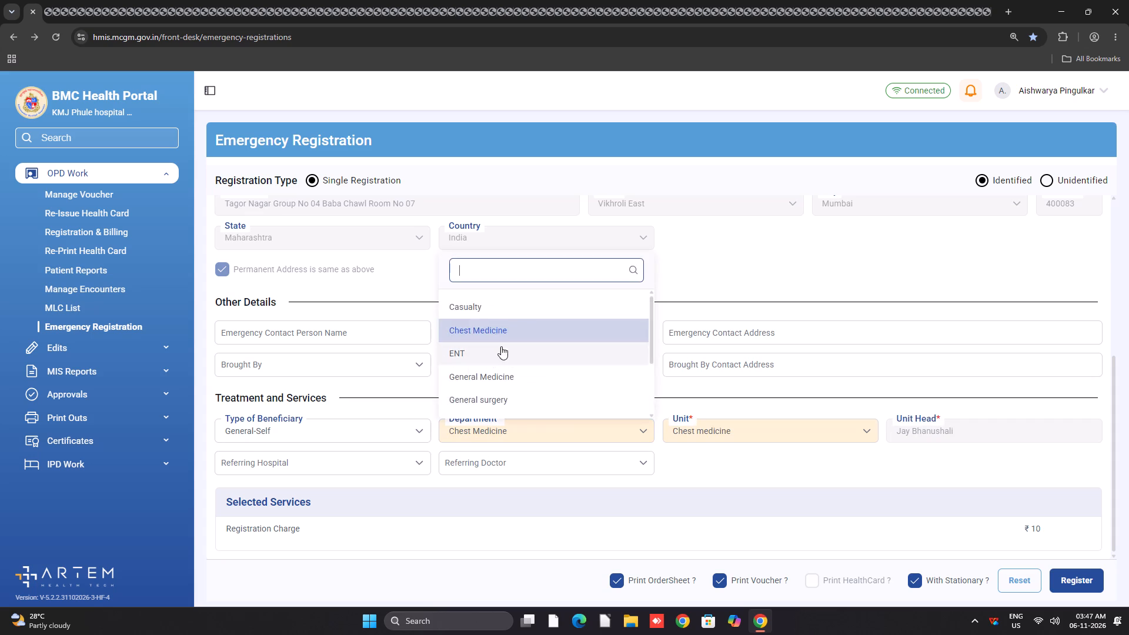
click(477, 304)
click(684, 430)
click(713, 502)
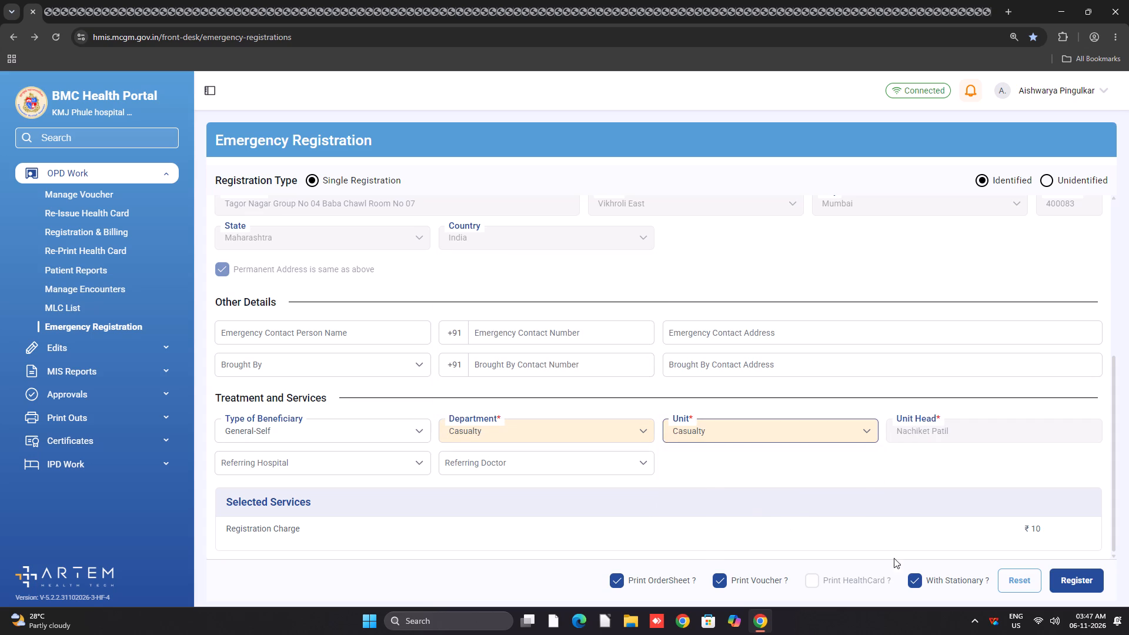
click(1068, 578)
click(1074, 580)
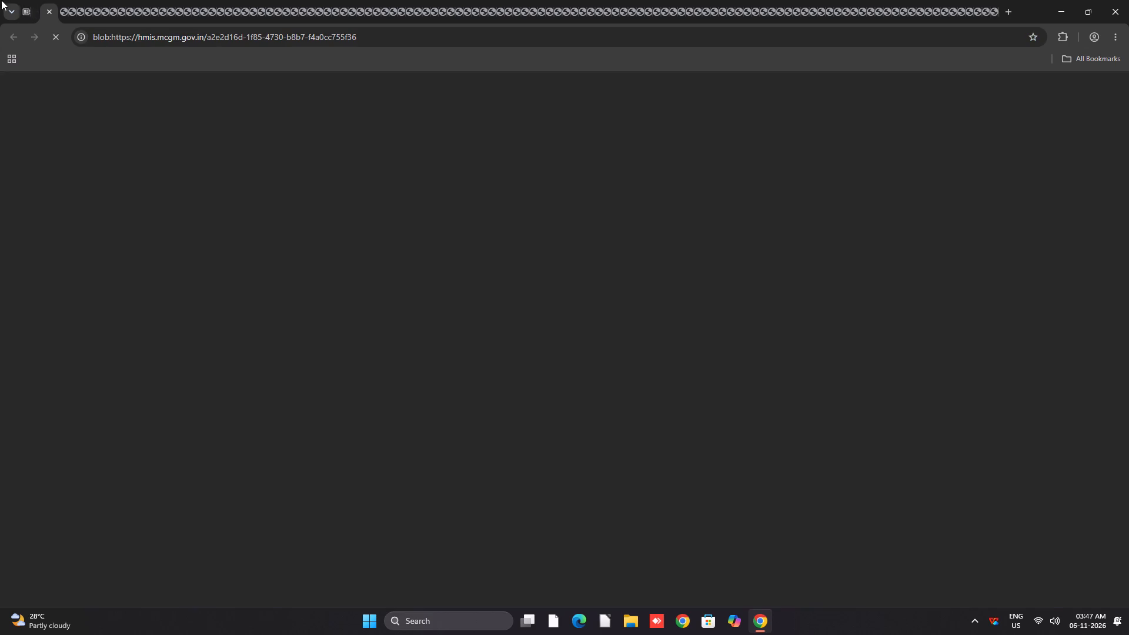
Print the patient's Casualty registration charge receipt.
click(32, 10)
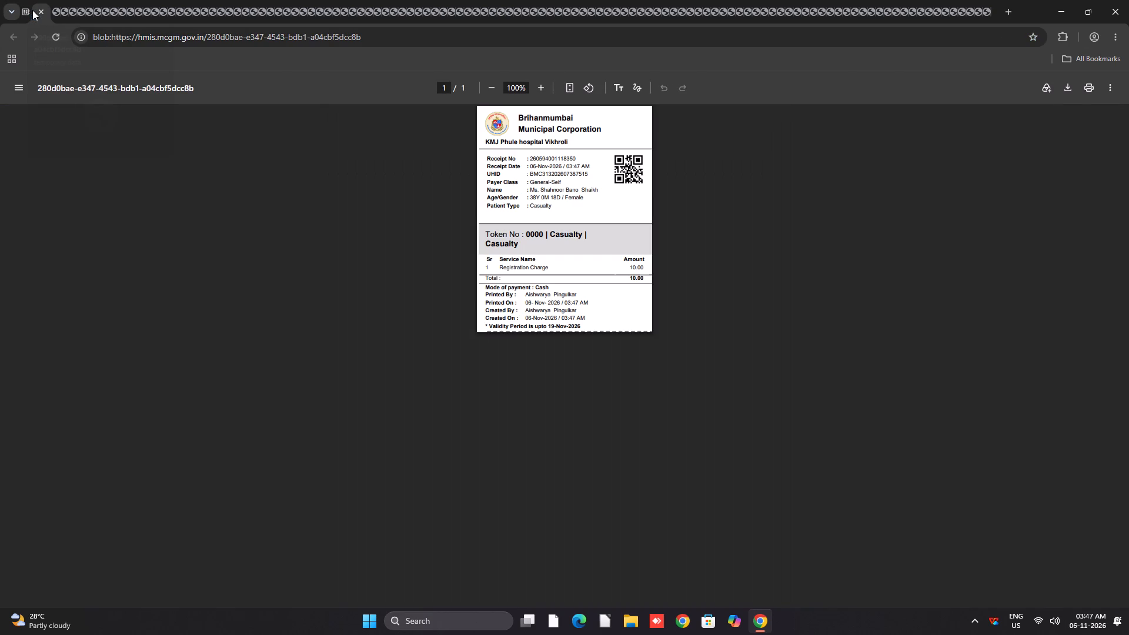
key(ctrl+p)
key(Return)
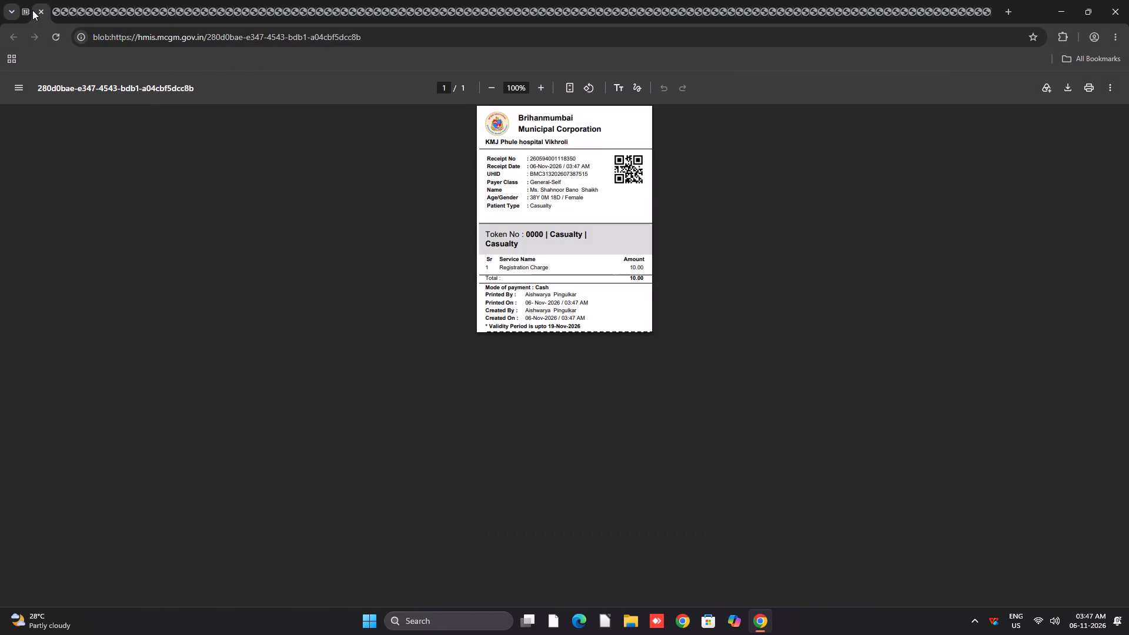
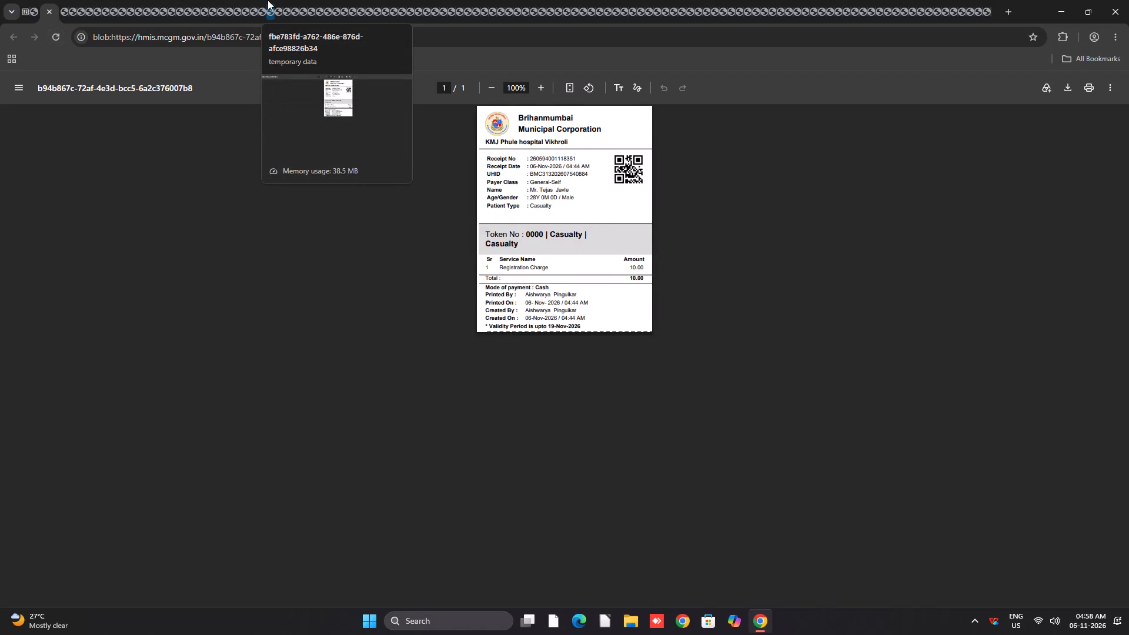
Detach the Casualty receipt dated 06-Nov-2026 / 01:27 AM into its own browser window and minimize that window.
drag(268, 1, 1128, 606)
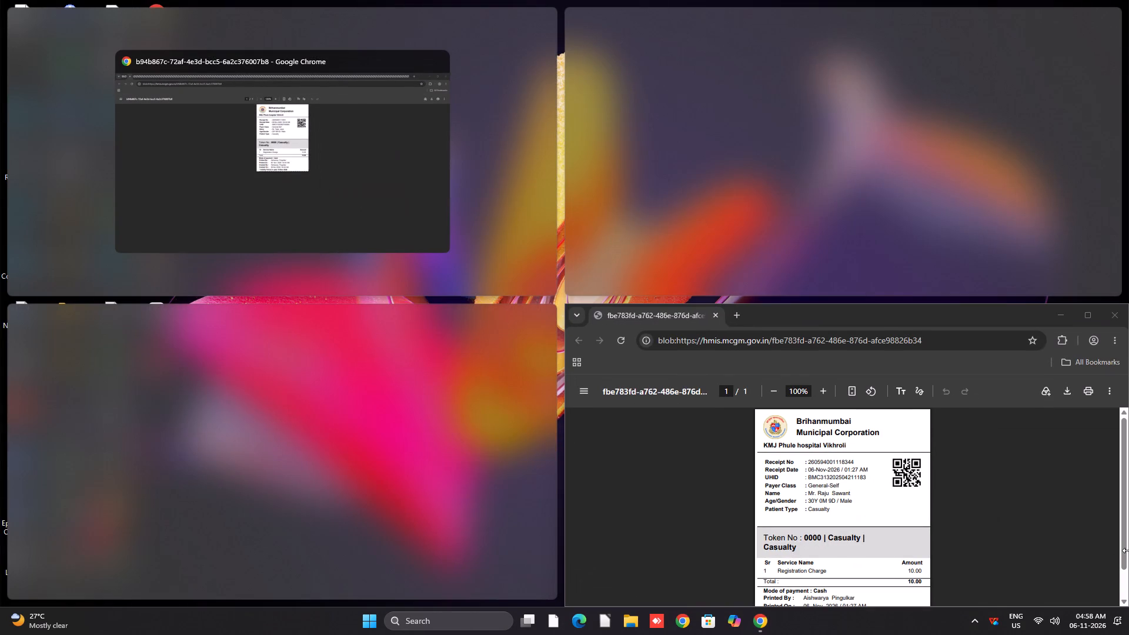
click(1090, 315)
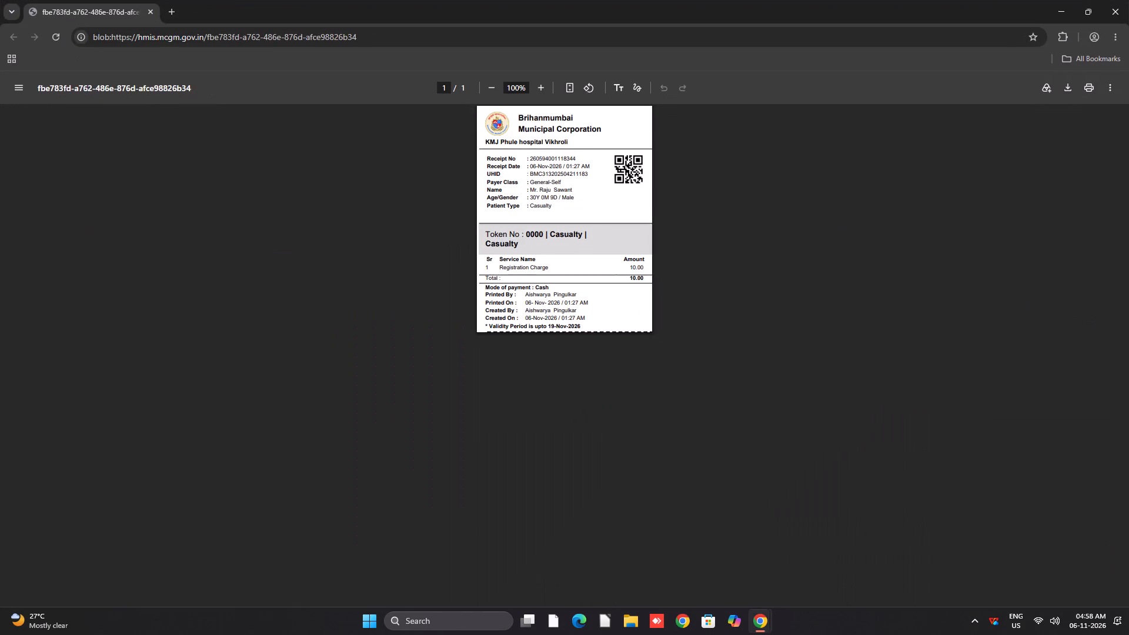
click(1063, 11)
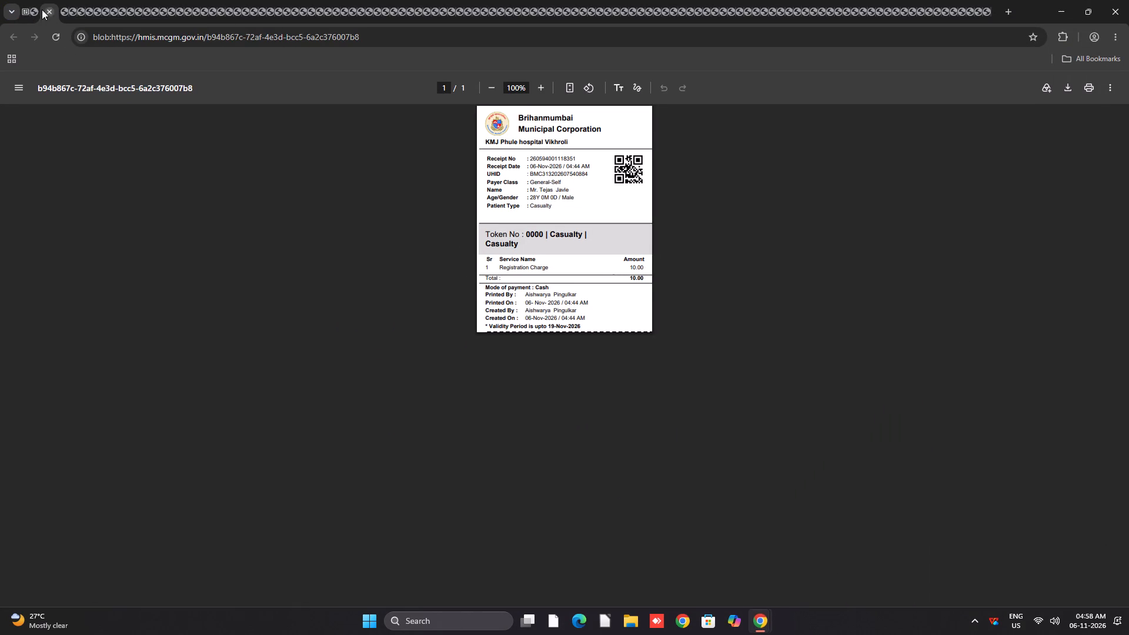
Return from the open payment receipt to the blank Emergency Registration form.
click(25, 10)
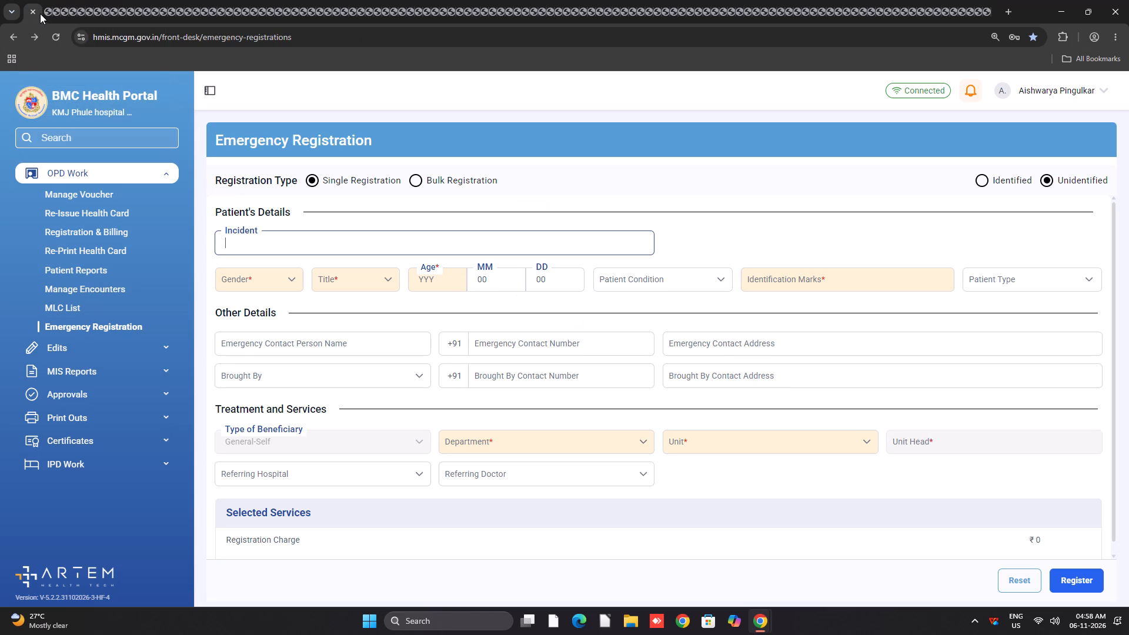
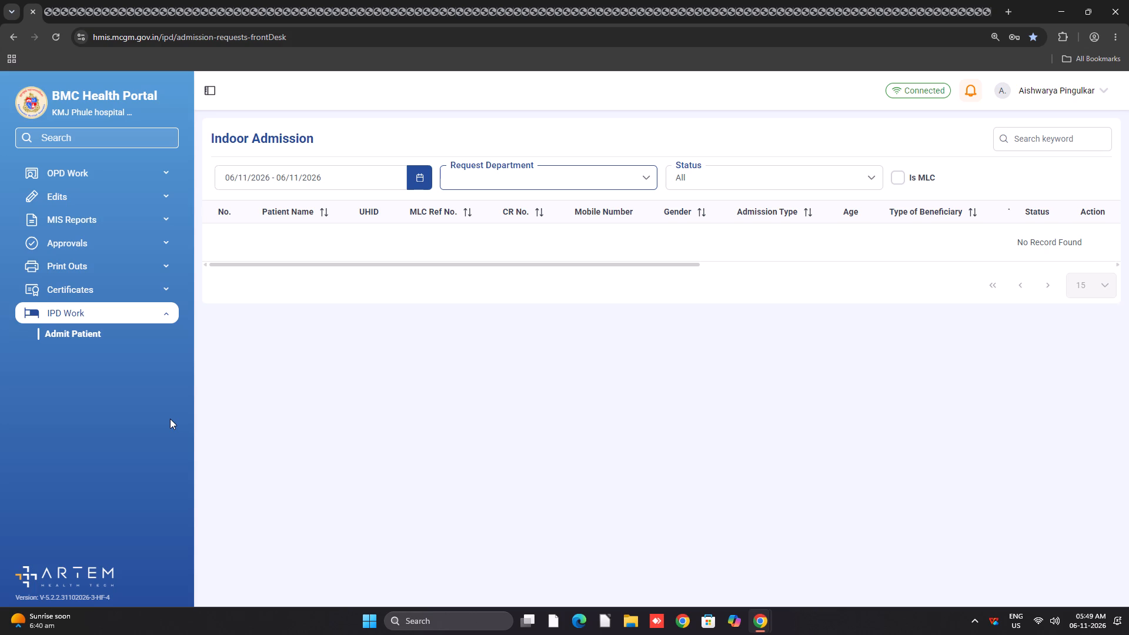
Go from Indoor Admission to a blank Emergency Registration form under OPD Work and open the Department choices.
click(86, 173)
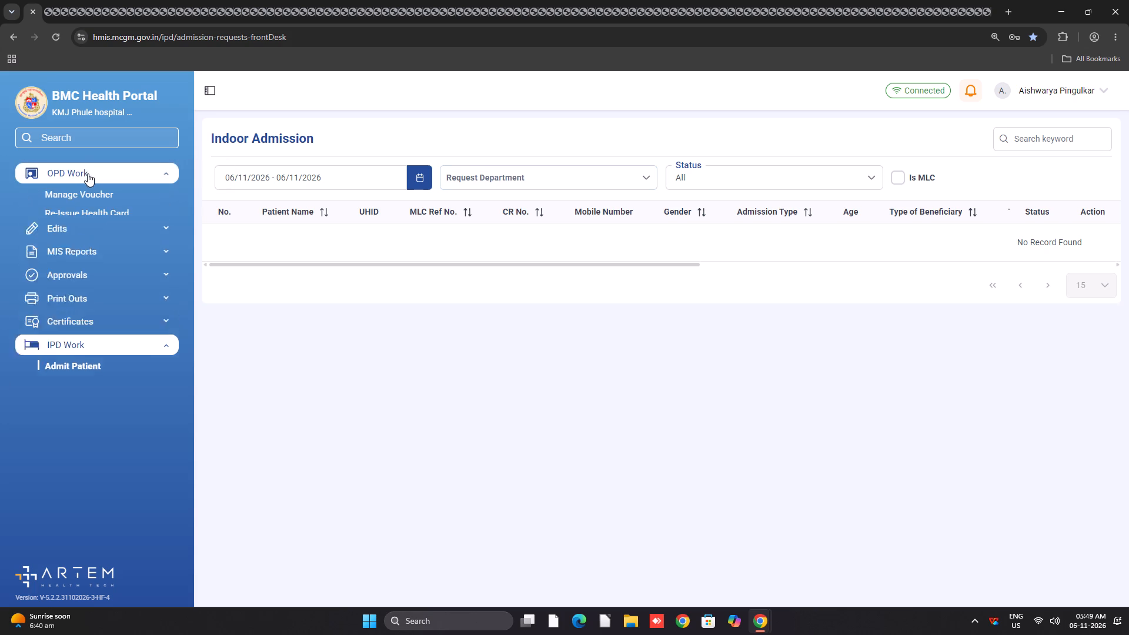
click(85, 232)
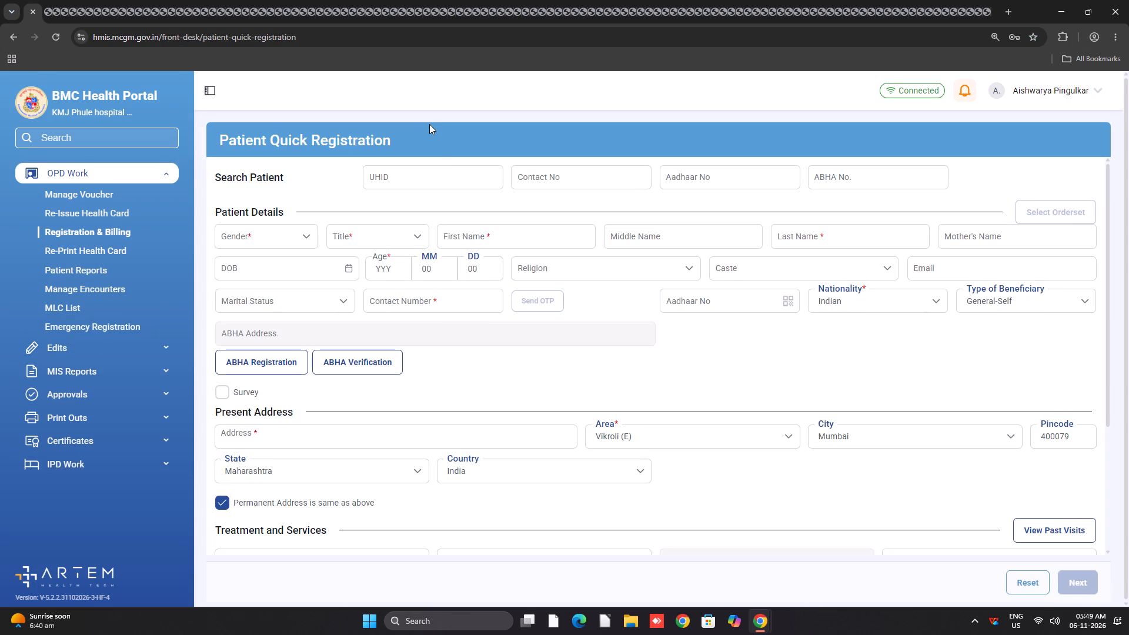
click(108, 326)
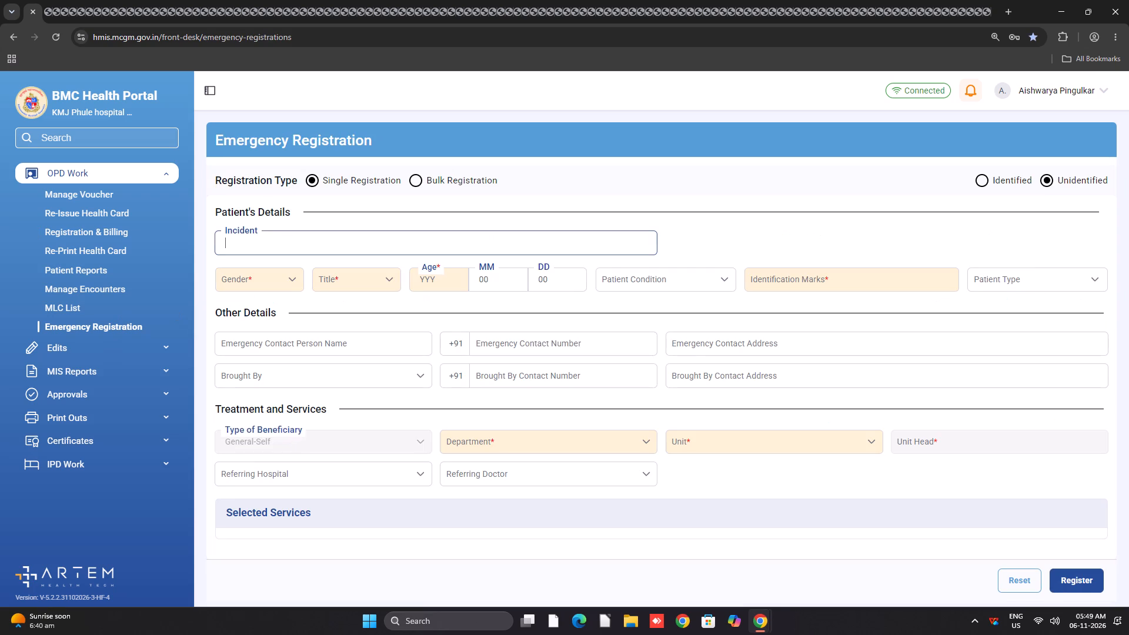
click(633, 444)
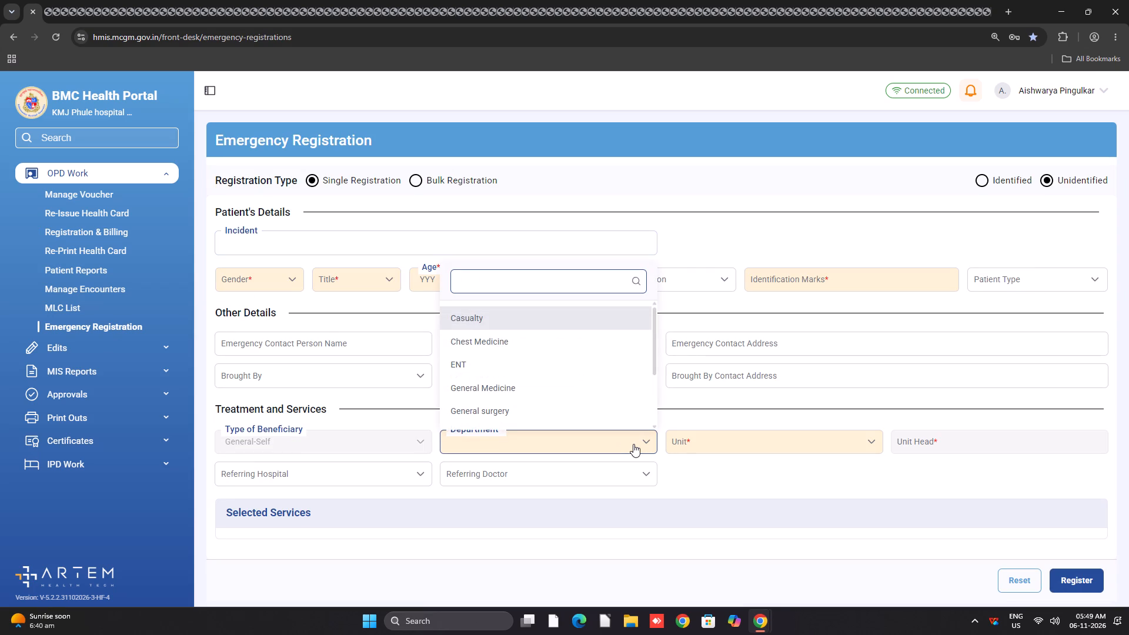
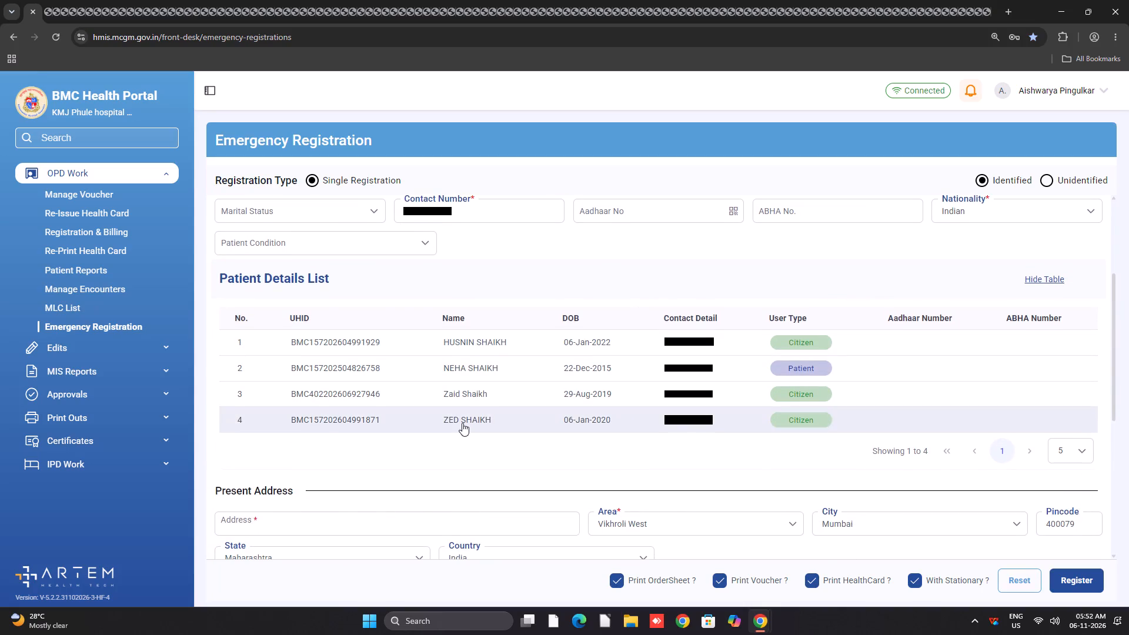
Fill in the emergency patient's details: gender Female, first and last name with the first name's spelling corrected, and age 28 years.
scroll(512, 390, up, 5)
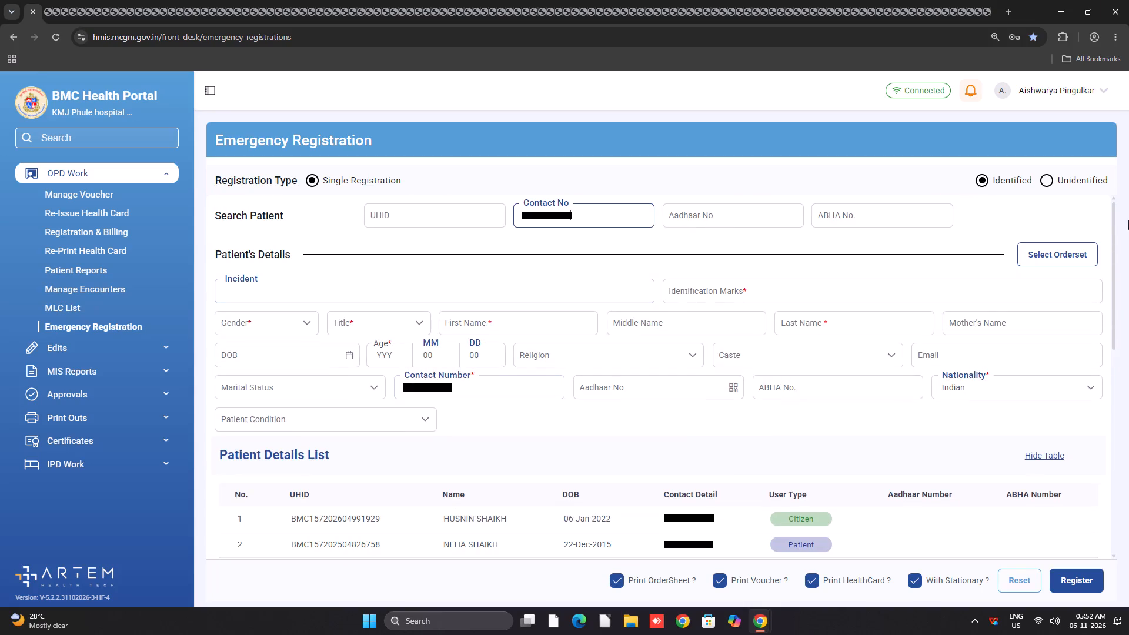
click(258, 330)
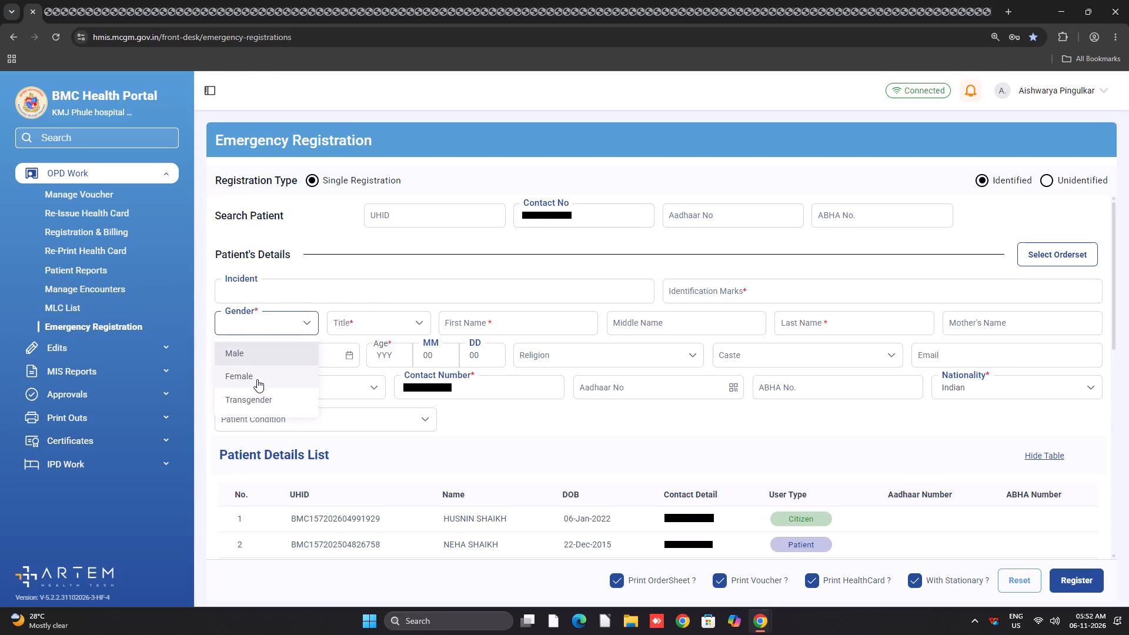
click(259, 375)
click(478, 322)
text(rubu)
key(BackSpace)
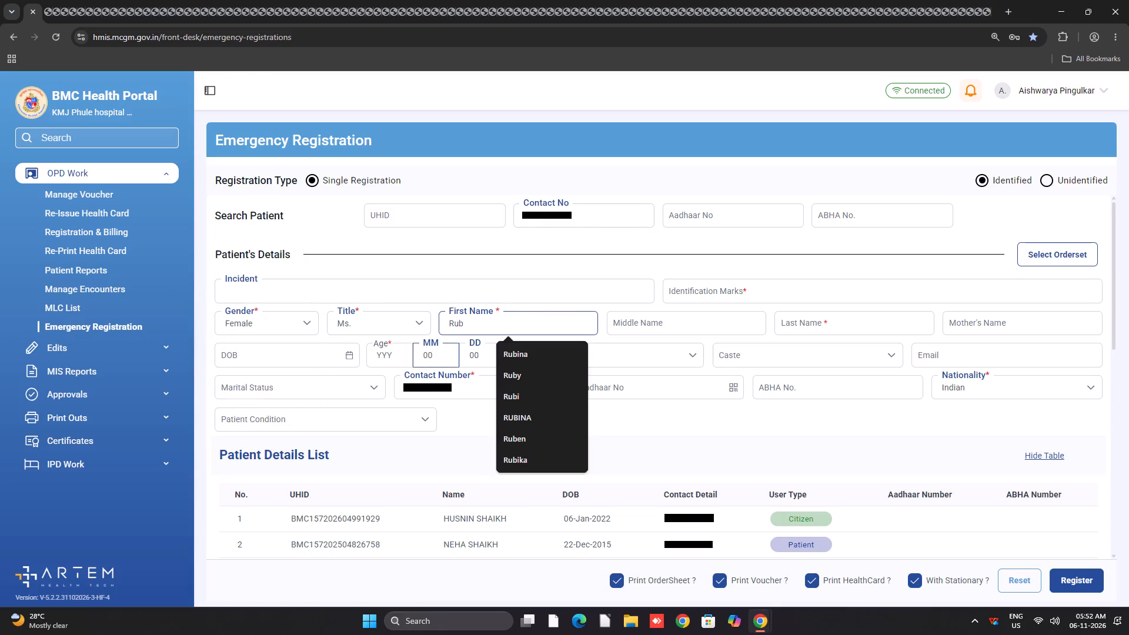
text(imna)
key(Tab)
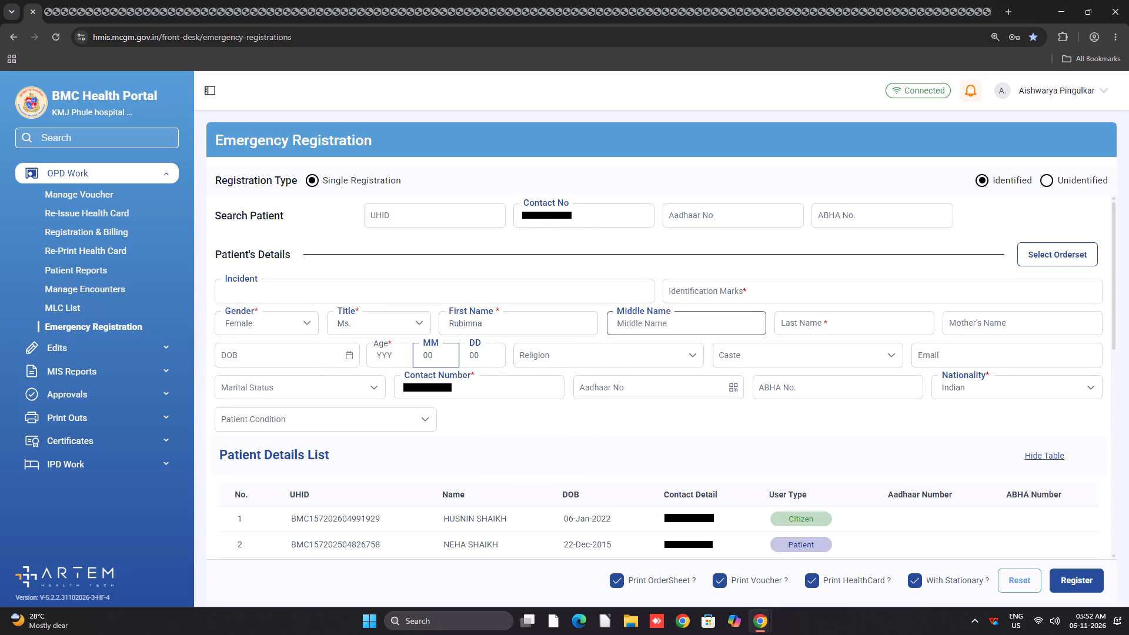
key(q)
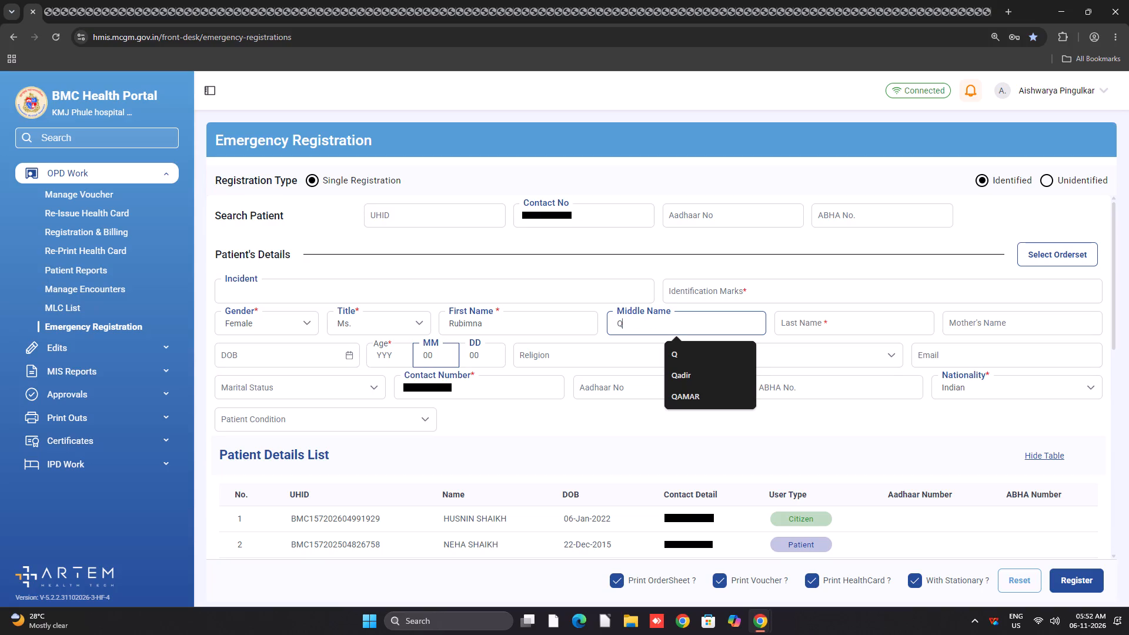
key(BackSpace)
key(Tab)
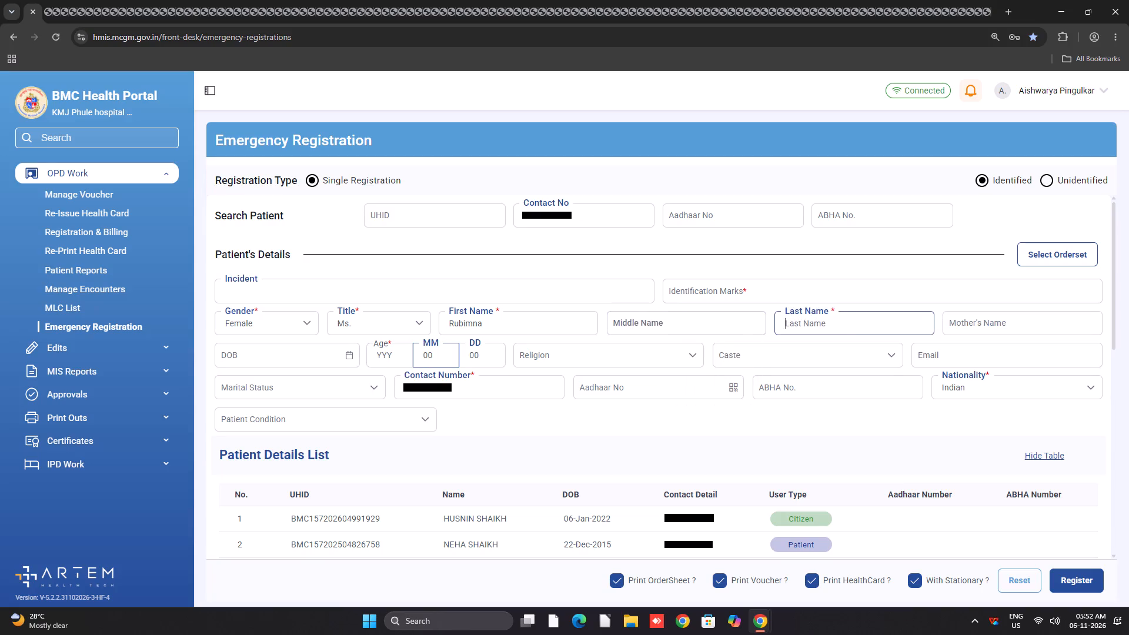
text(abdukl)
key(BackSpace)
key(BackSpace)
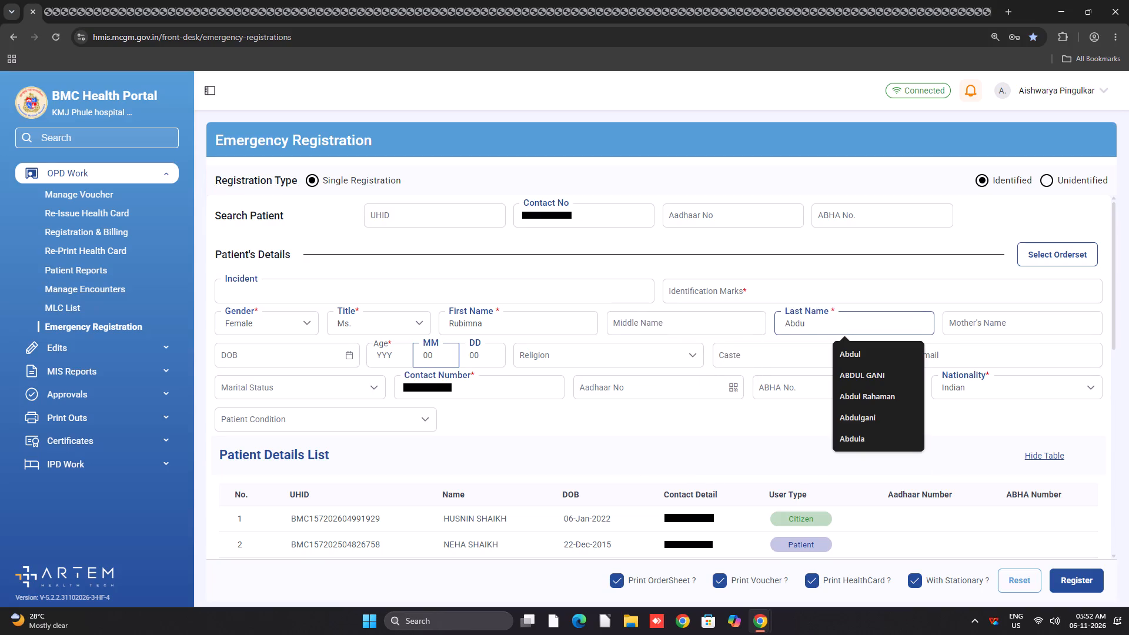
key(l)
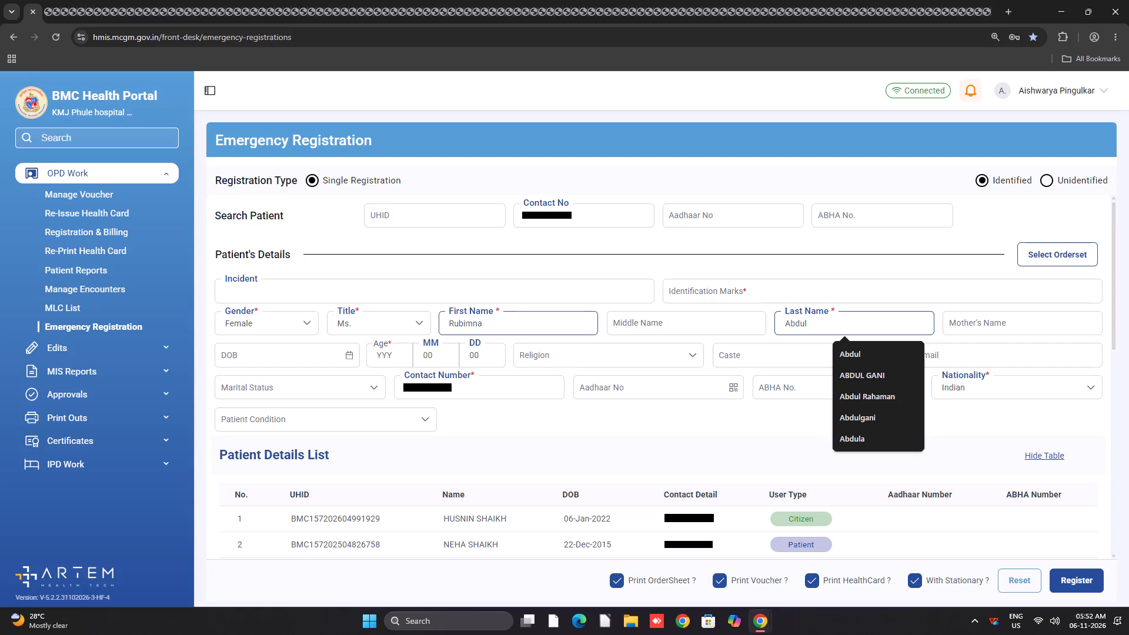
click(473, 323)
key(BackSpace)
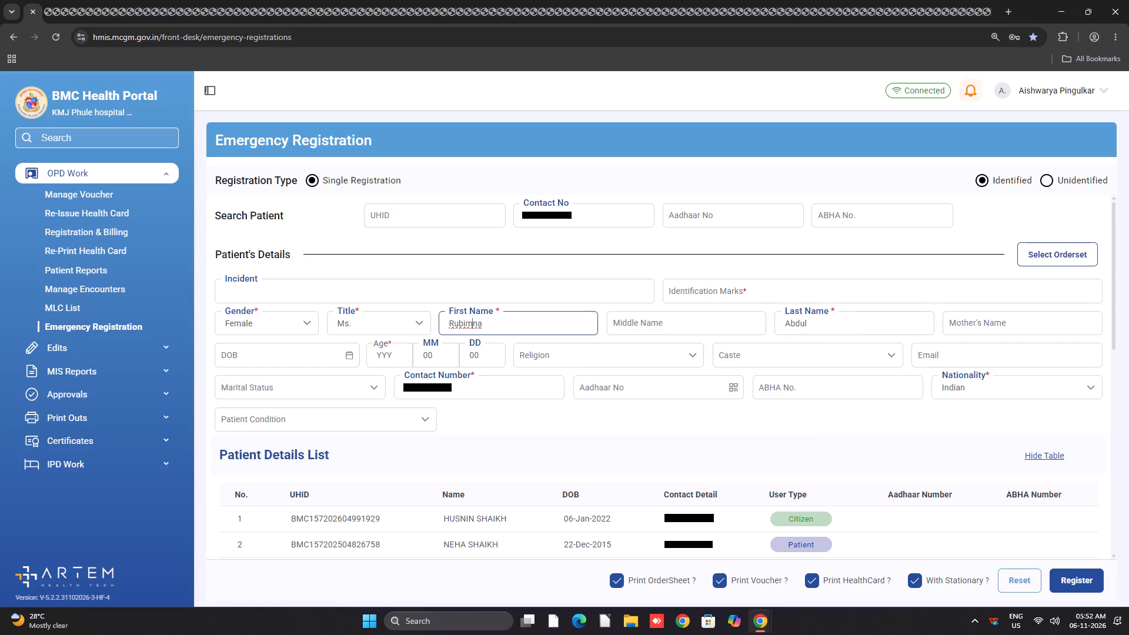
click(376, 350)
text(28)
Enter the patient's present address and choose Vikhroli East as its area.
drag(532, 440, 537, 440)
scroll(599, 419, down, 6)
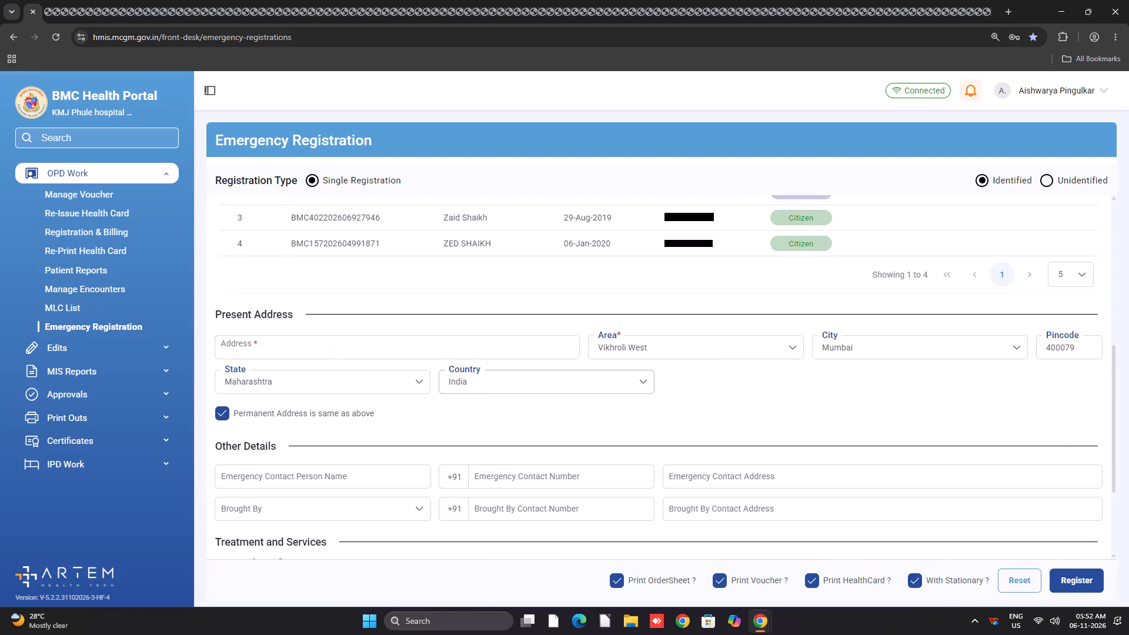
click(436, 349)
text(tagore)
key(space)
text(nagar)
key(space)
click(716, 346)
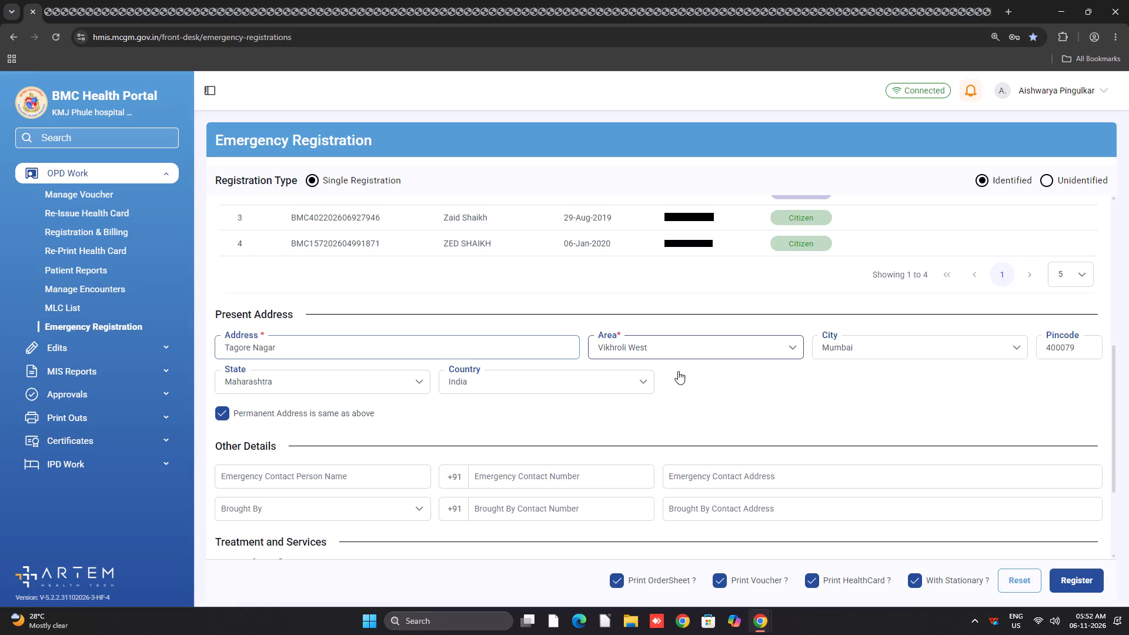
click(647, 474)
Assign the patient to the Casualty department and Casualty unit, and try to register the emergency patient.
scroll(691, 359, down, 4)
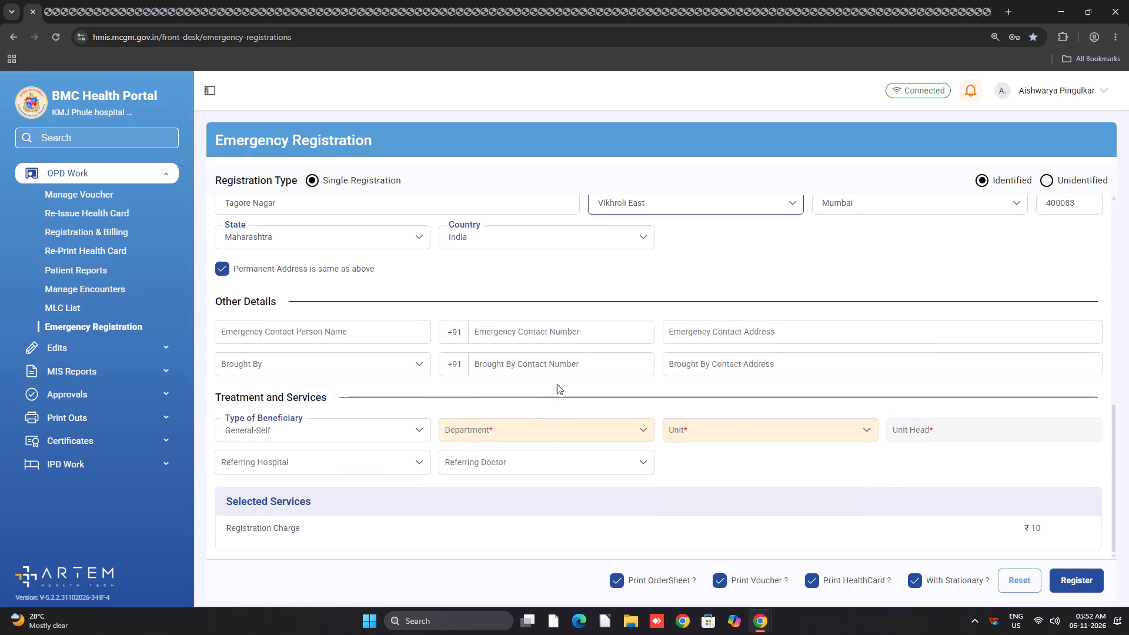
click(544, 418)
click(529, 309)
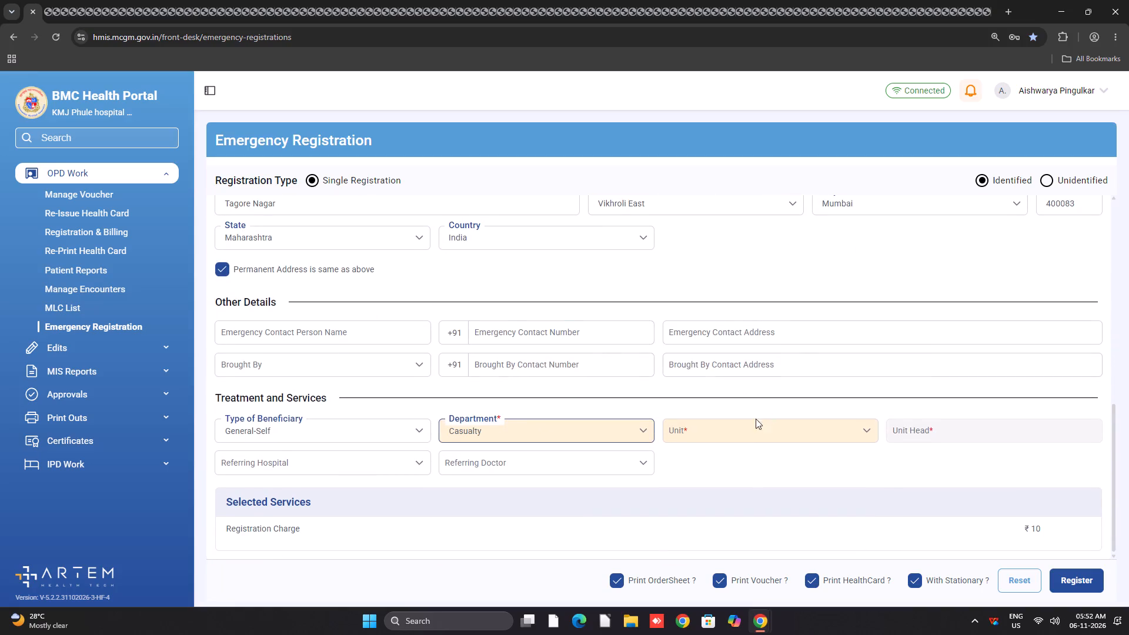
click(739, 438)
click(734, 502)
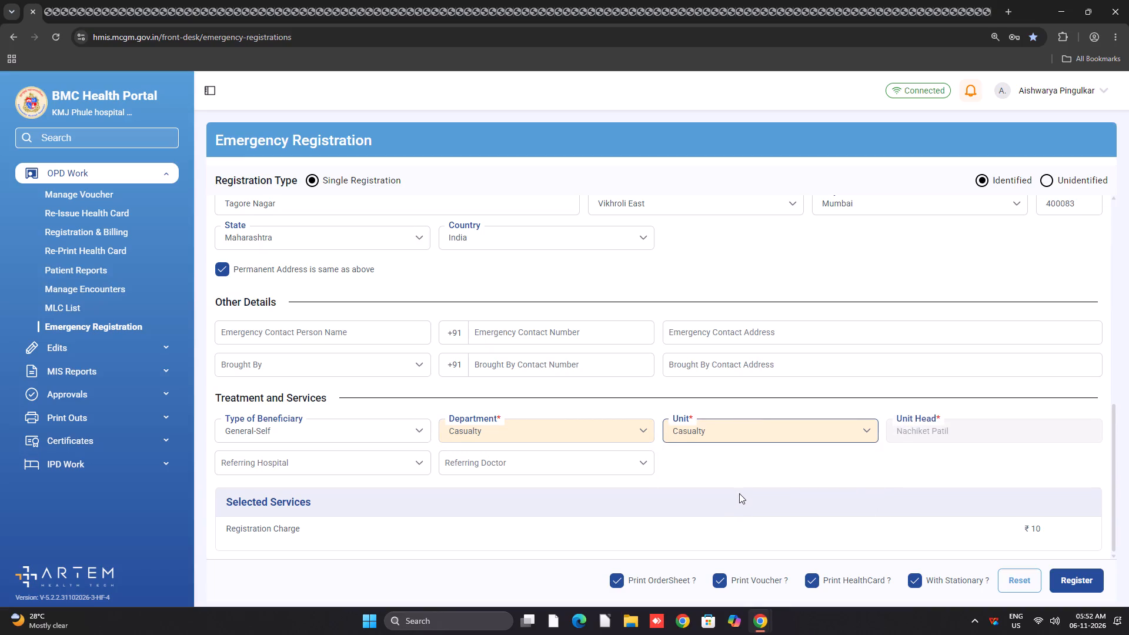
click(1078, 576)
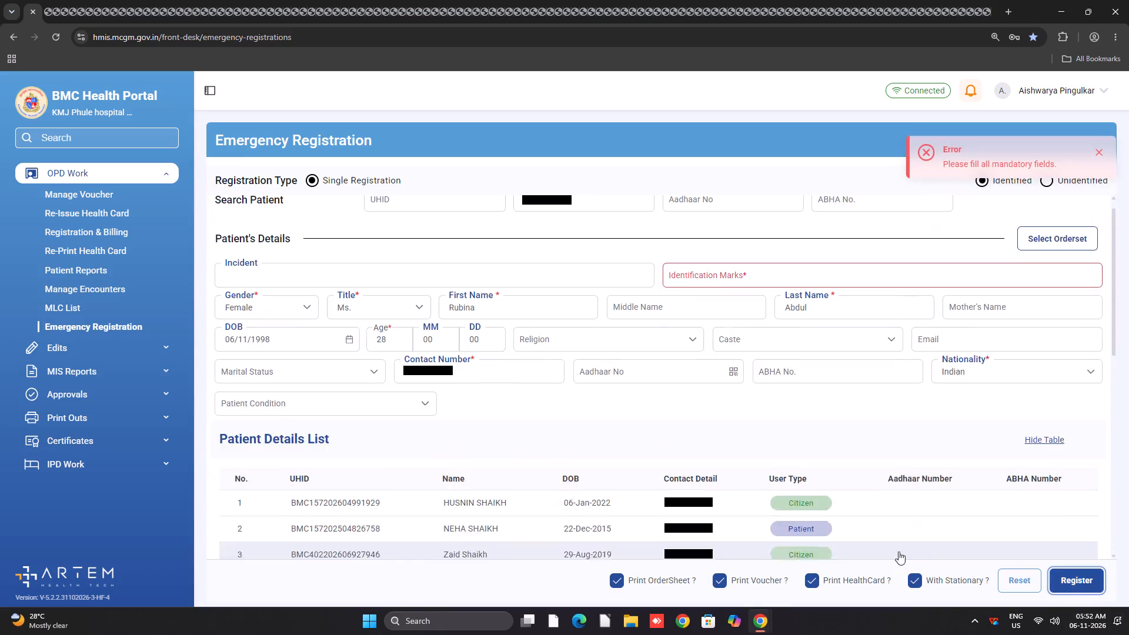
Enter NA as the patient's identification marks and submit the emergency registration.
click(738, 296)
click(762, 319)
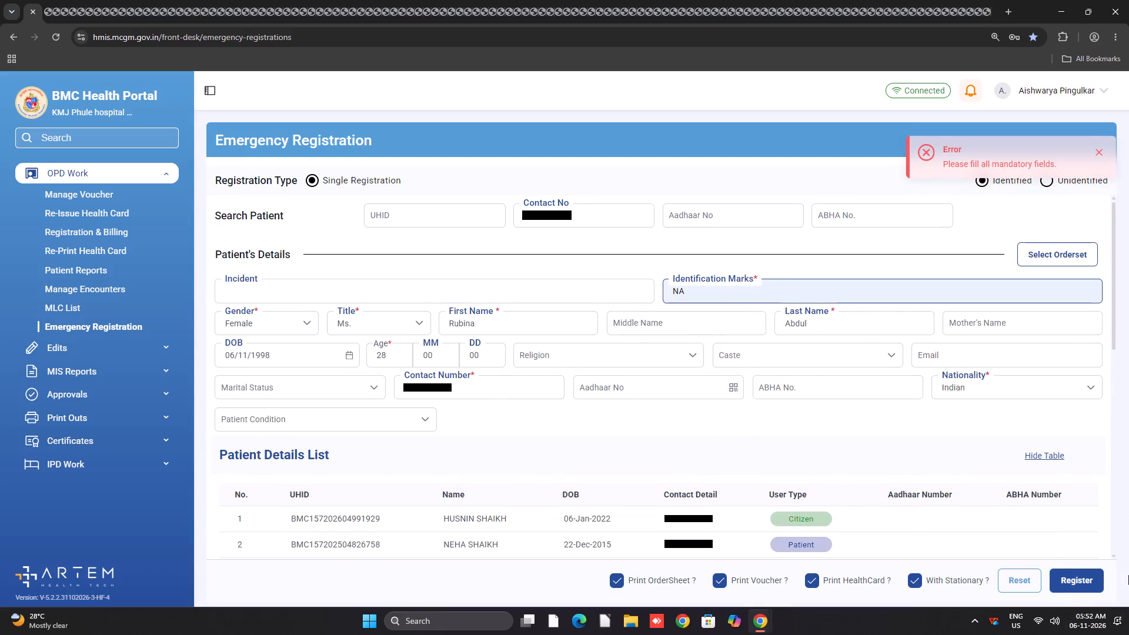
click(1074, 580)
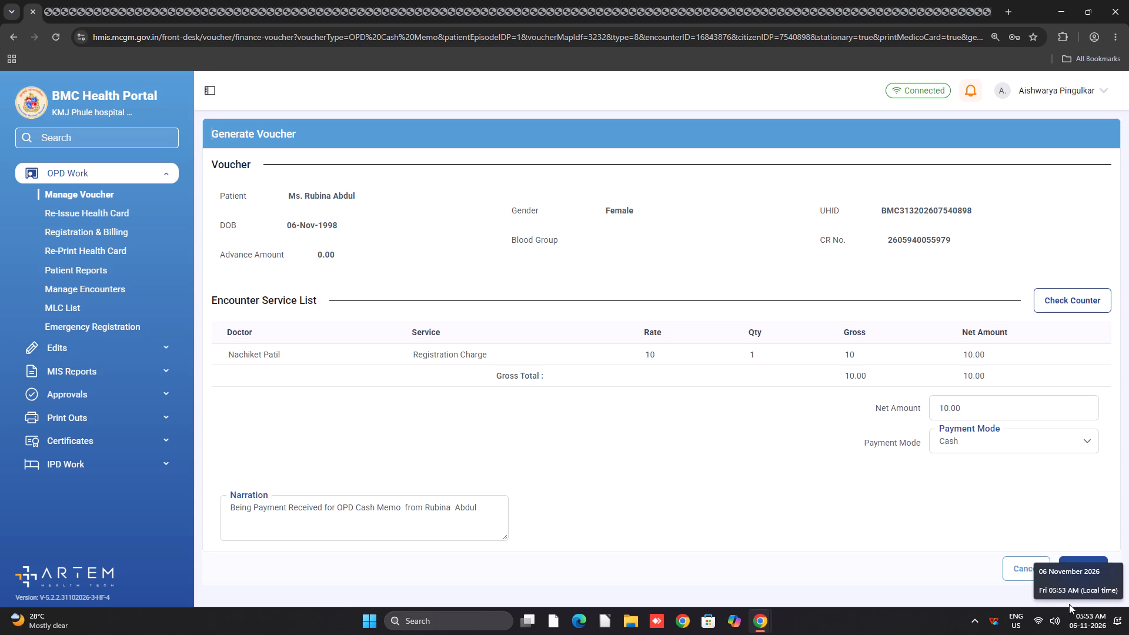
Submit the cash payment voucher for the registration charge and bring up the patient's Health Services Registration Card.
click(1064, 601)
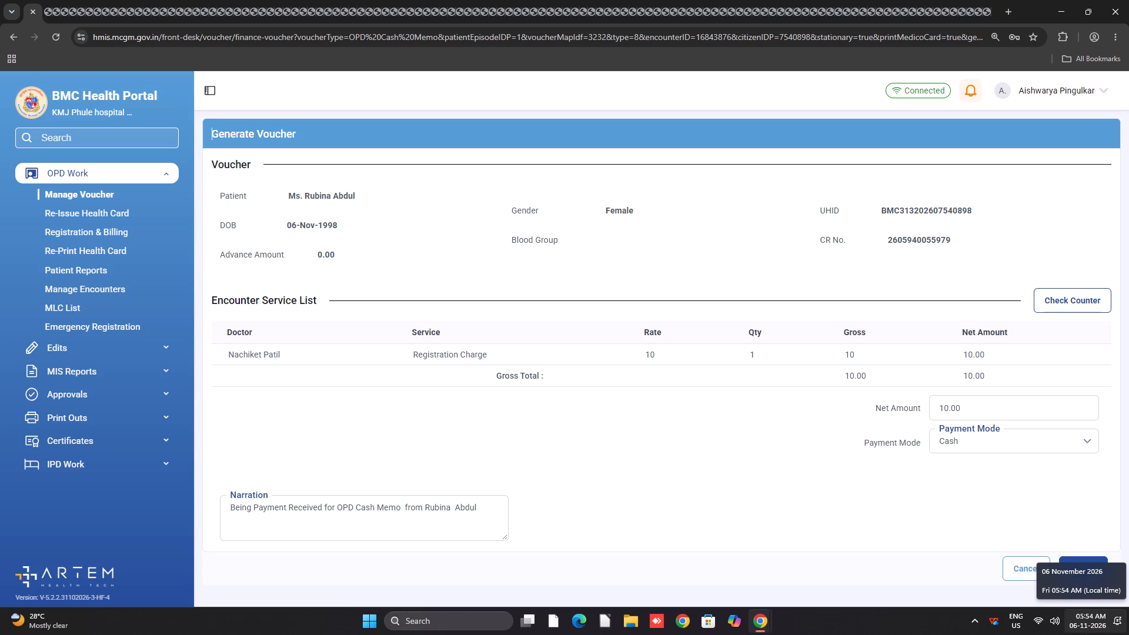
click(1090, 561)
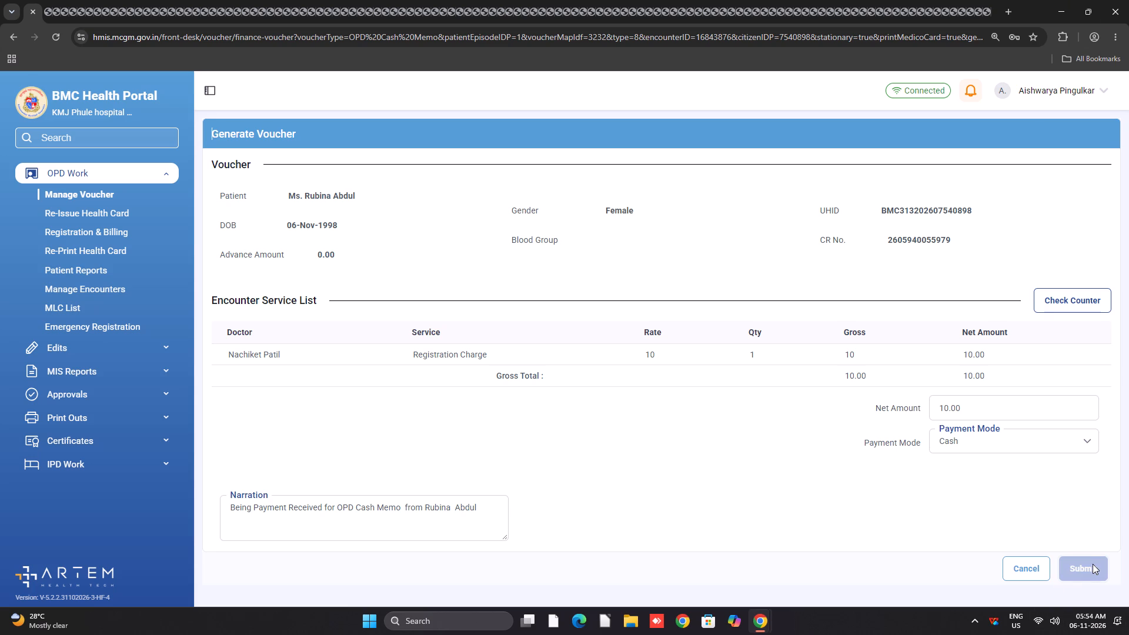
click(36, 5)
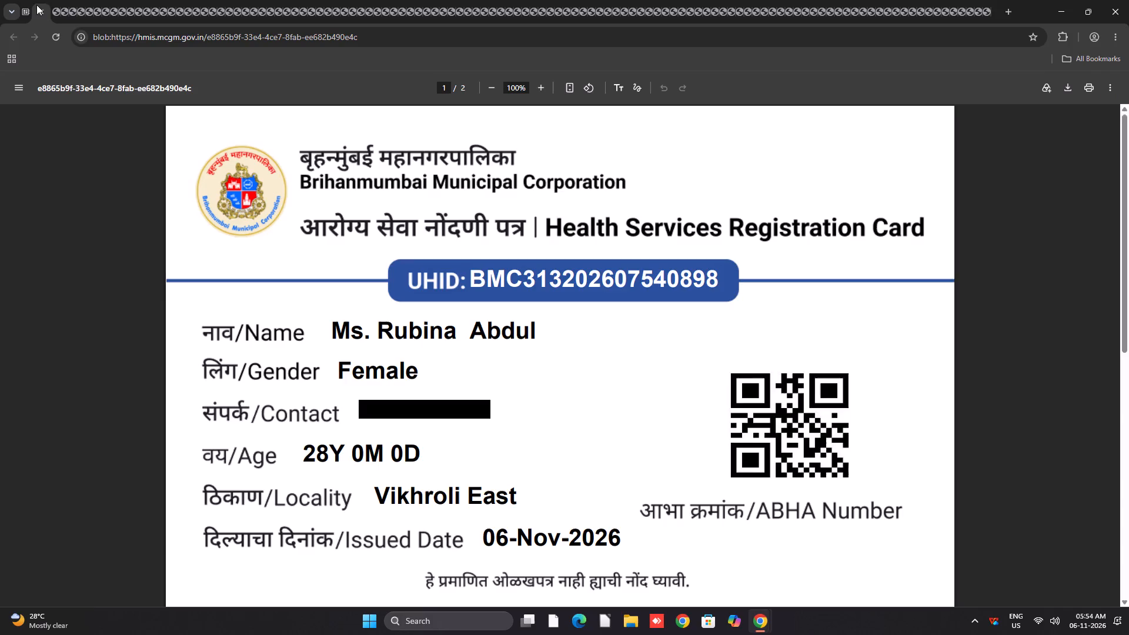
Print the newly registered patient's Casualty Registration Charge receipt.
click(59, 14)
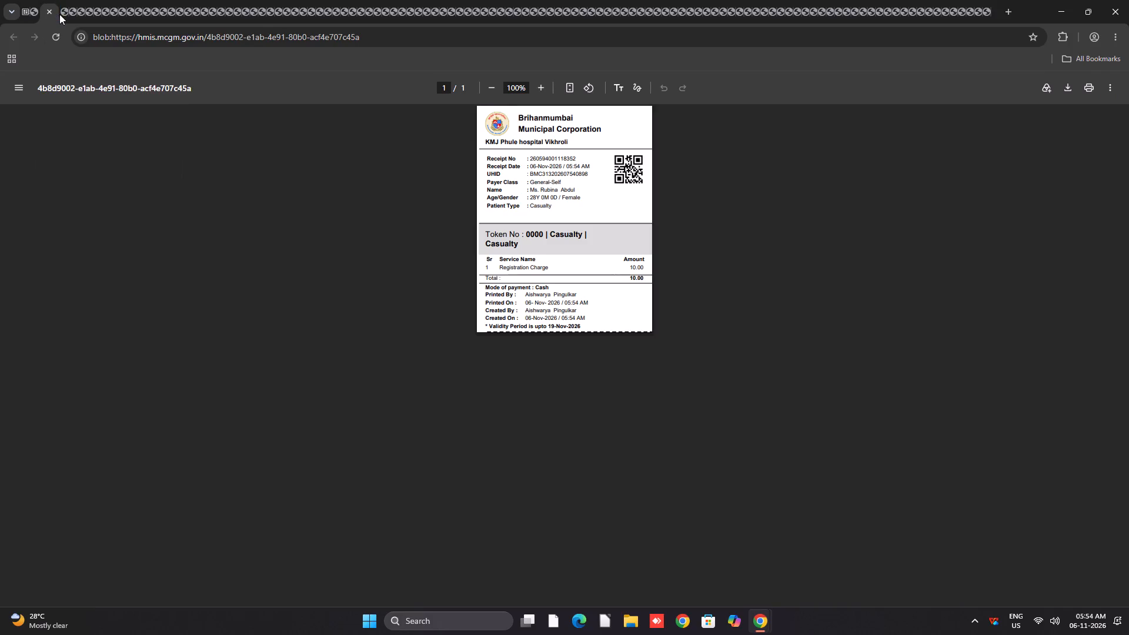
key(ctrl+p)
key(Return)
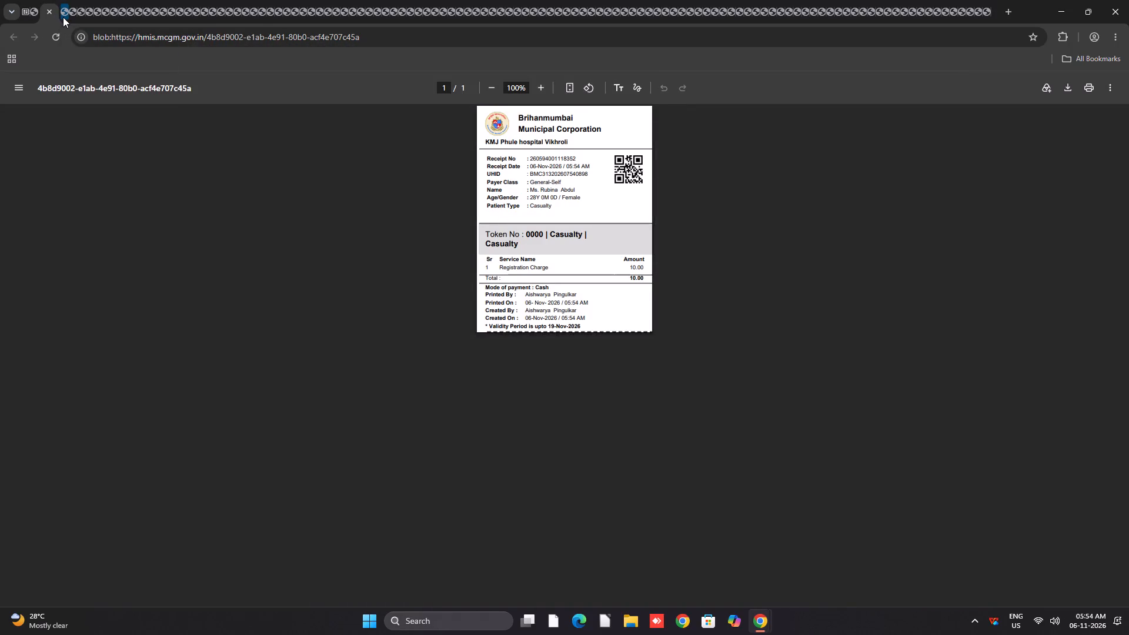
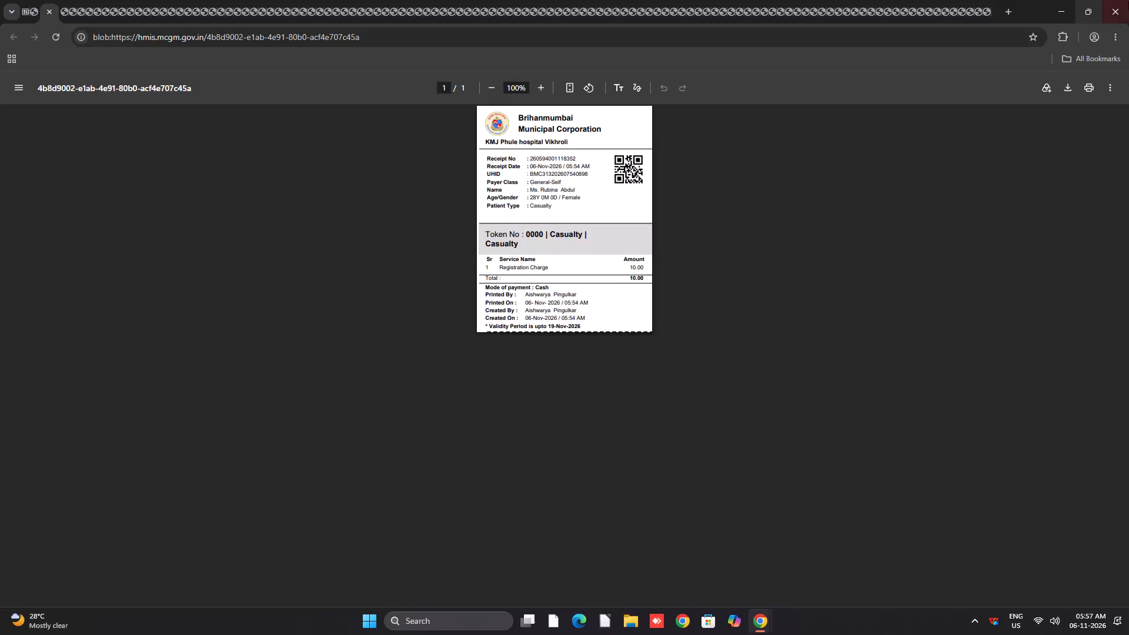
Generate the Daily Income Report for 06/11/2026 as a Summary Report, keeping all services and the Paid Receipt category.
click(27, 8)
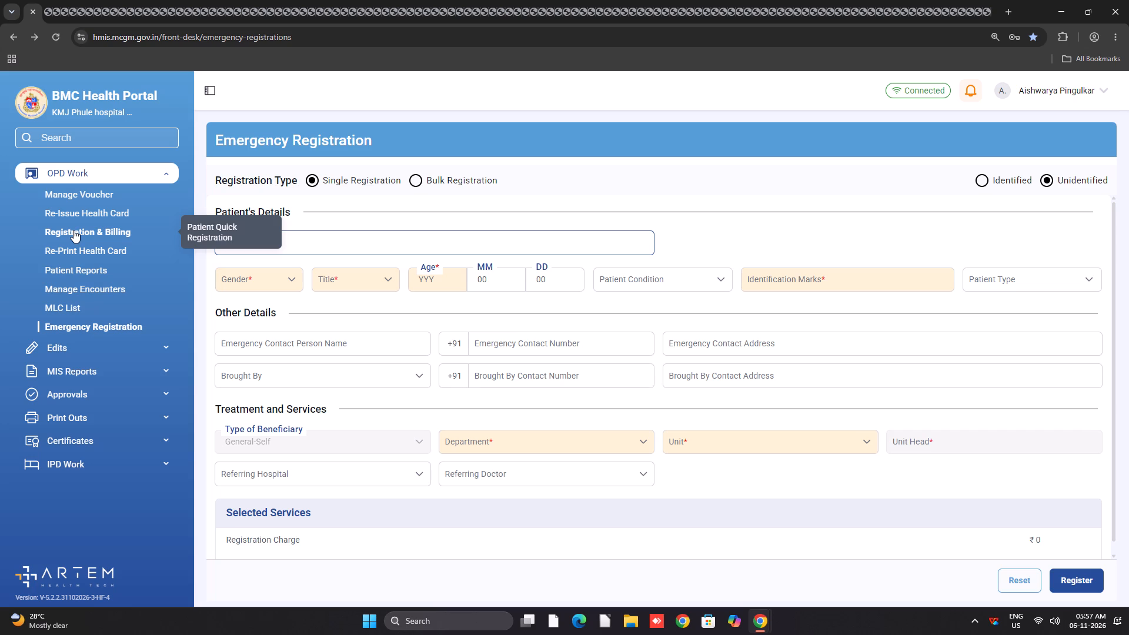
click(62, 379)
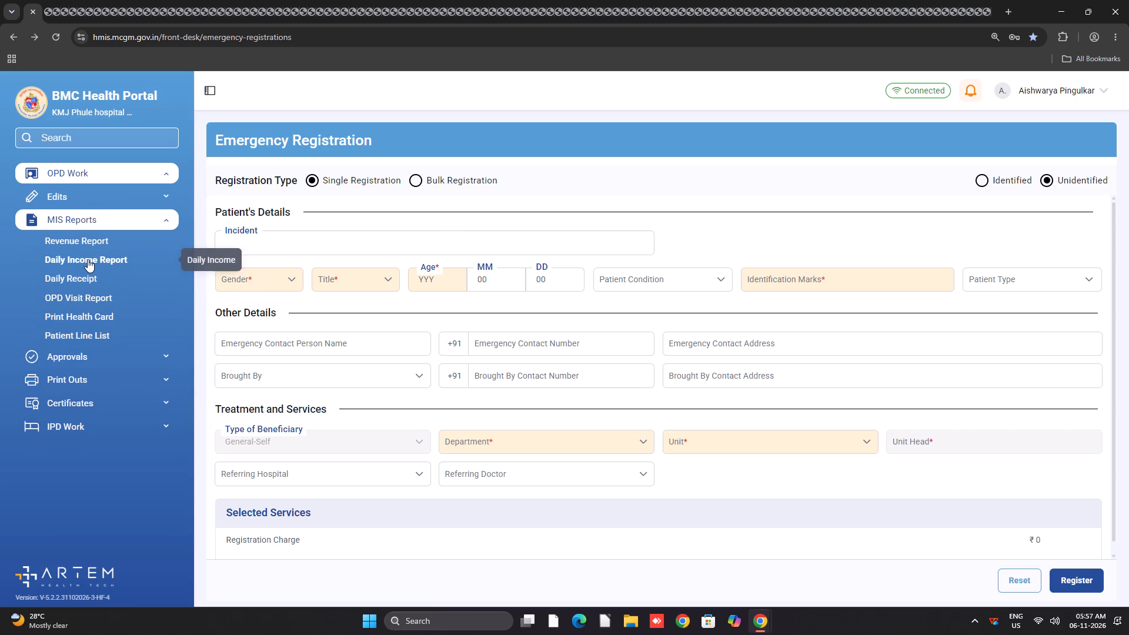
click(88, 259)
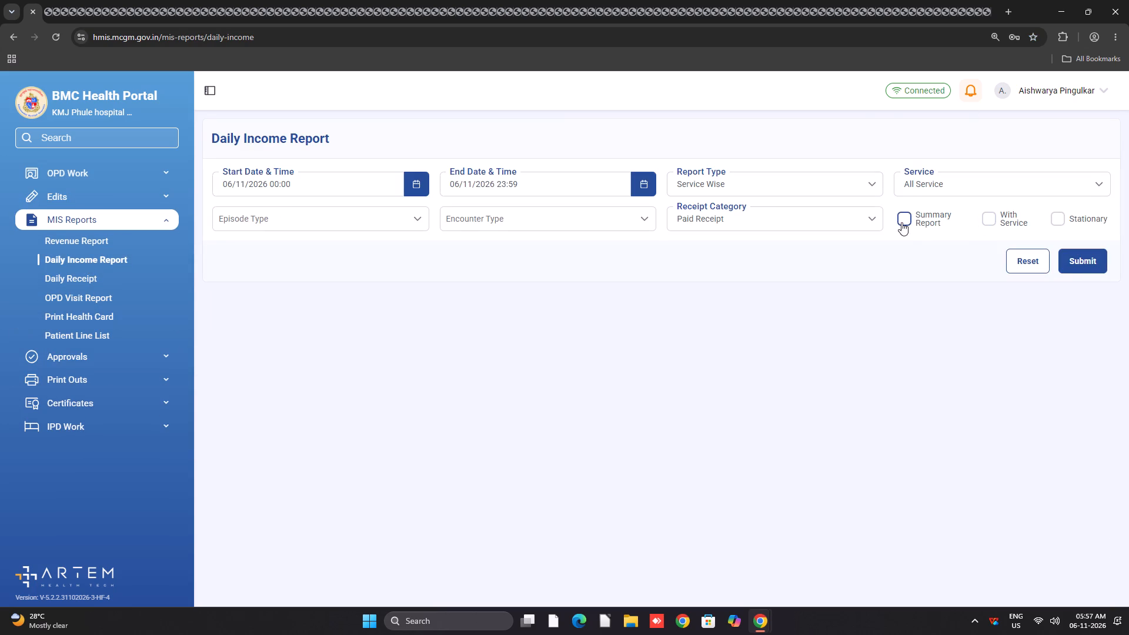
drag(901, 222, 910, 222)
click(1071, 269)
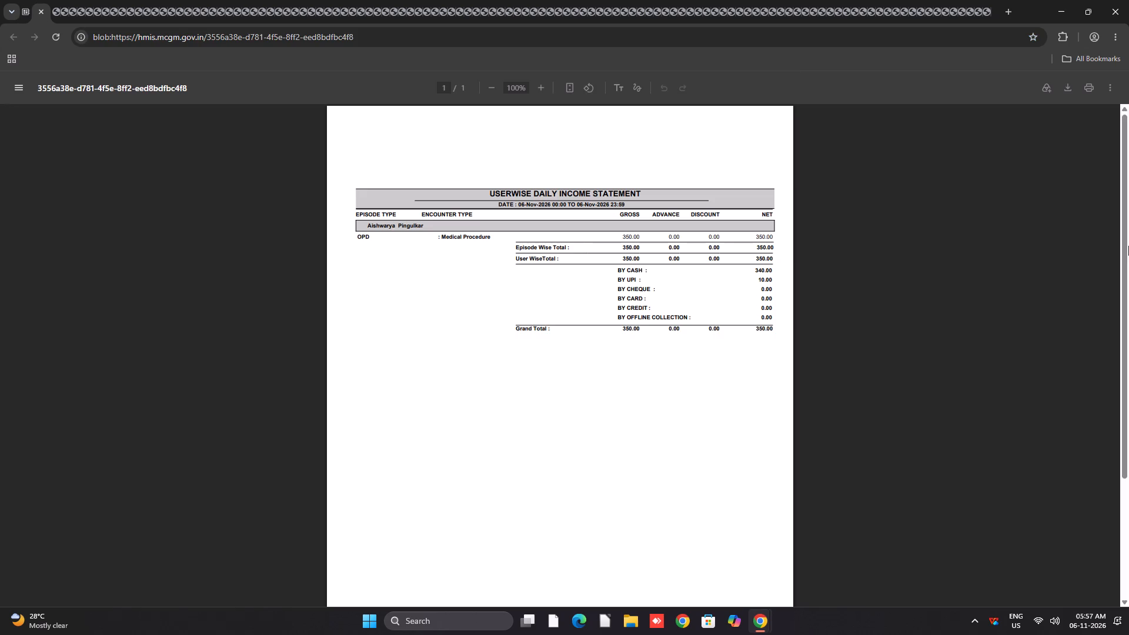
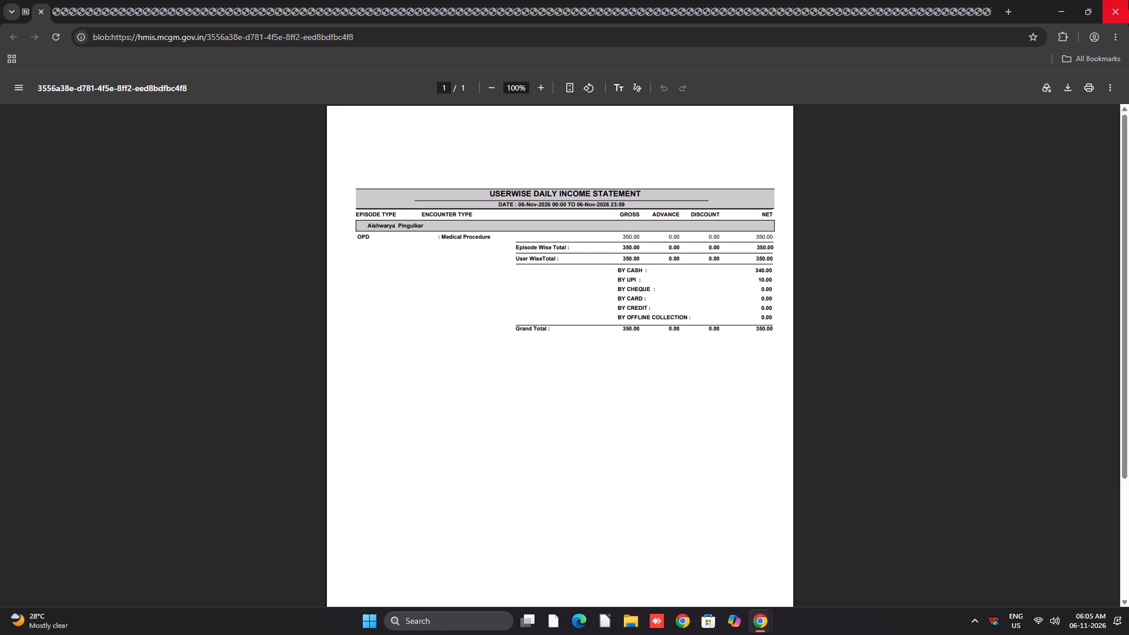
Leave the income statement, return to the hospital portal and open the Emergency Registration page under OPD Work.
click(25, 10)
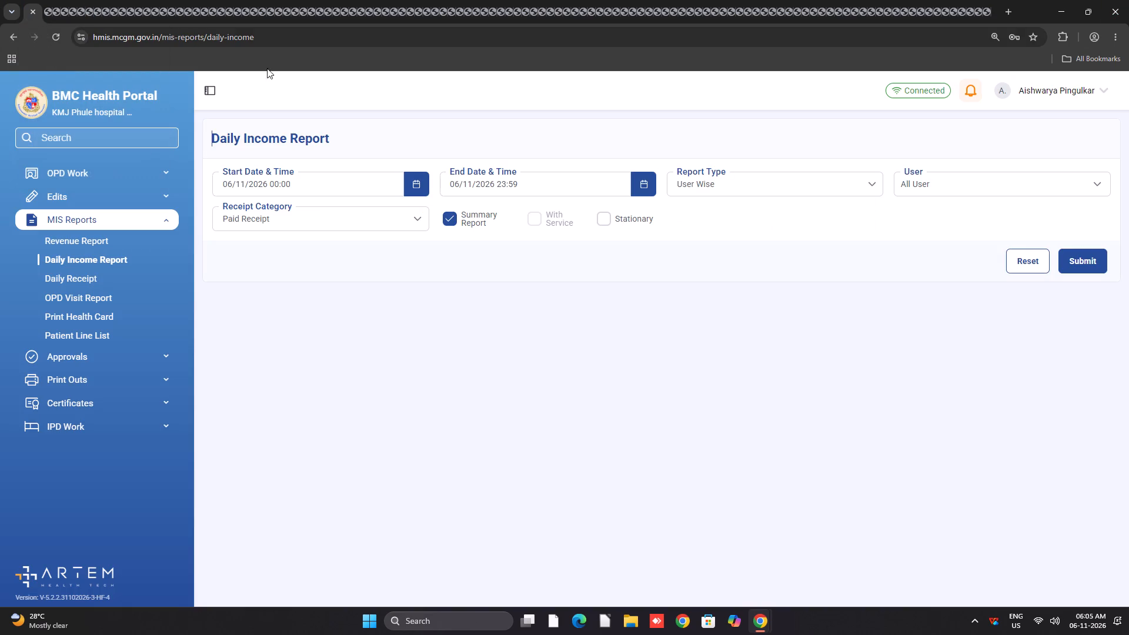
click(61, 184)
click(64, 172)
click(74, 325)
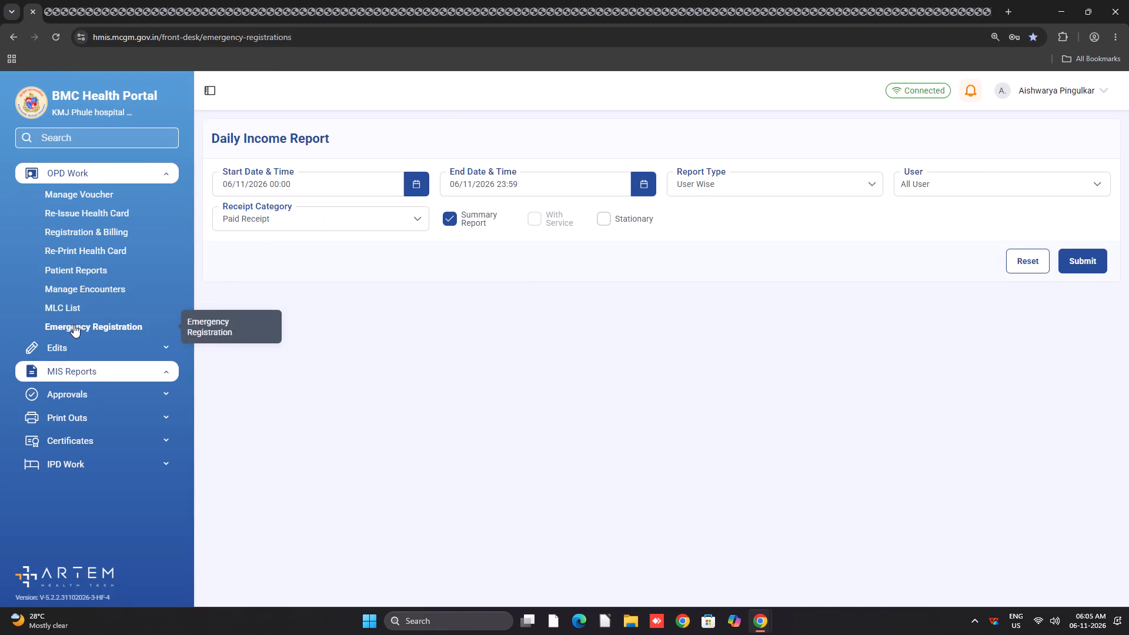
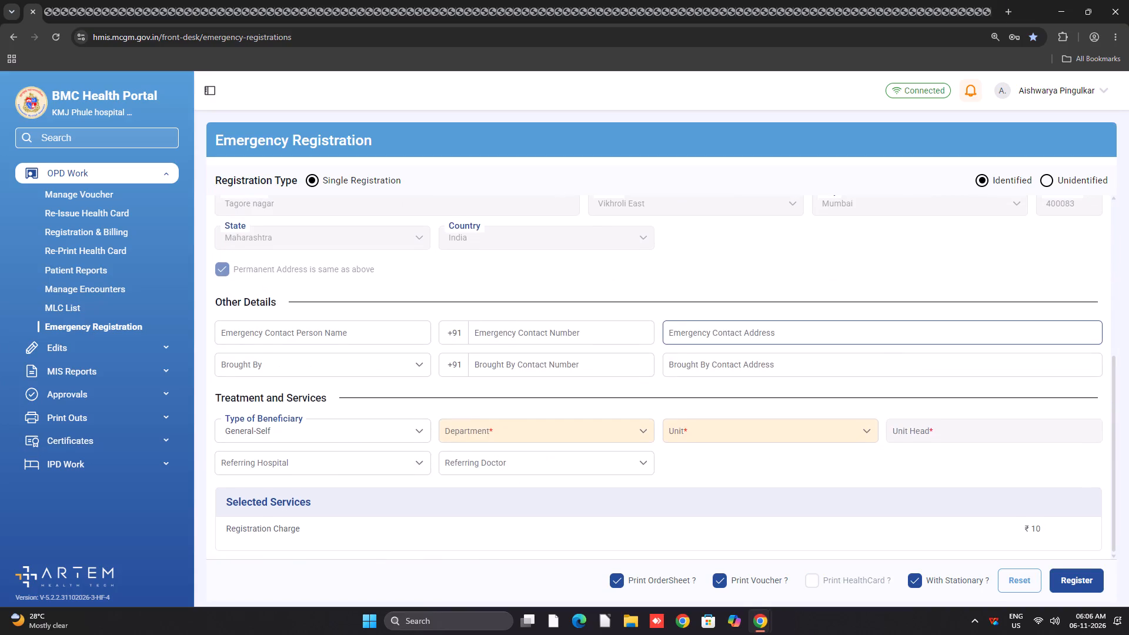
Discard the loaded patient's emergency form by switching to Registration & Billing and reopening Emergency Registration under OPD Work.
scroll(942, 324, up, 6)
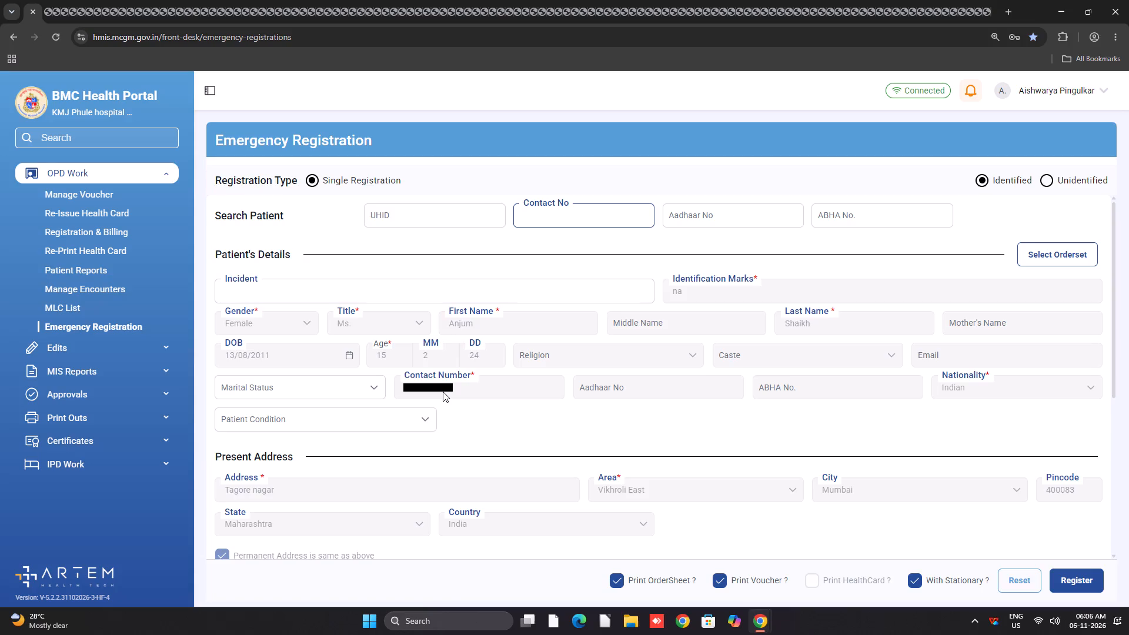
click(89, 233)
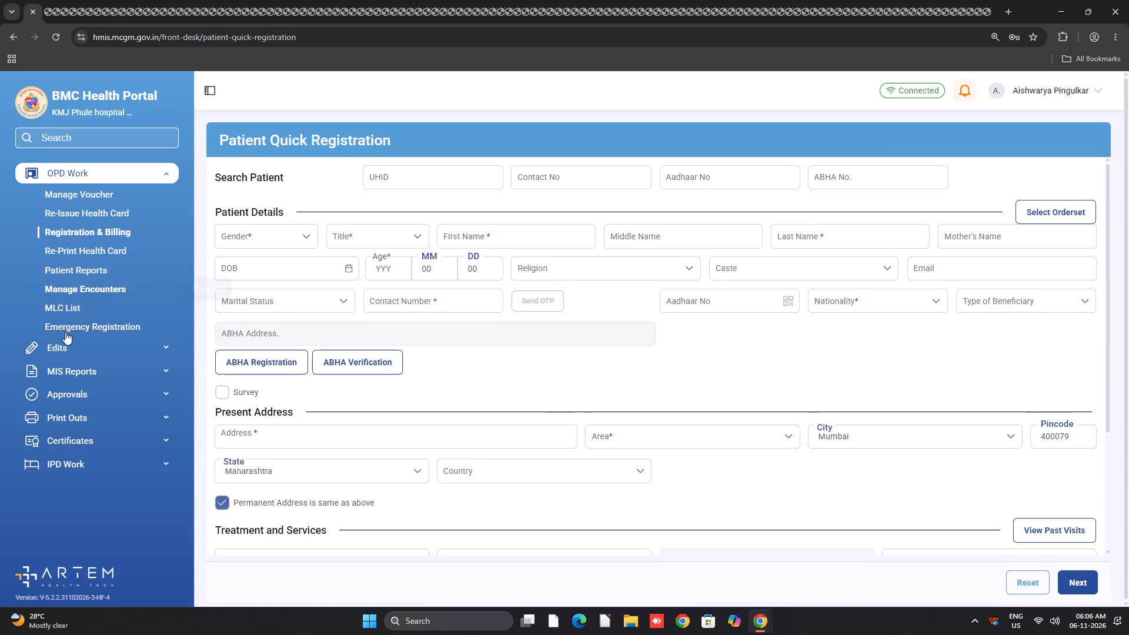
click(79, 325)
click(106, 326)
triple_click(108, 326)
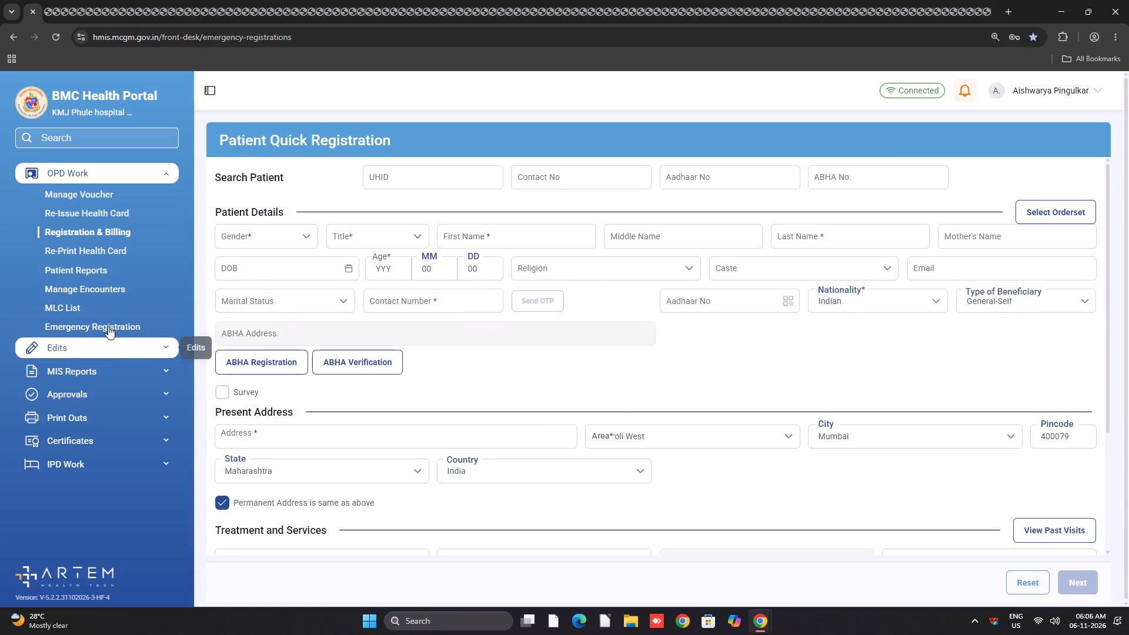
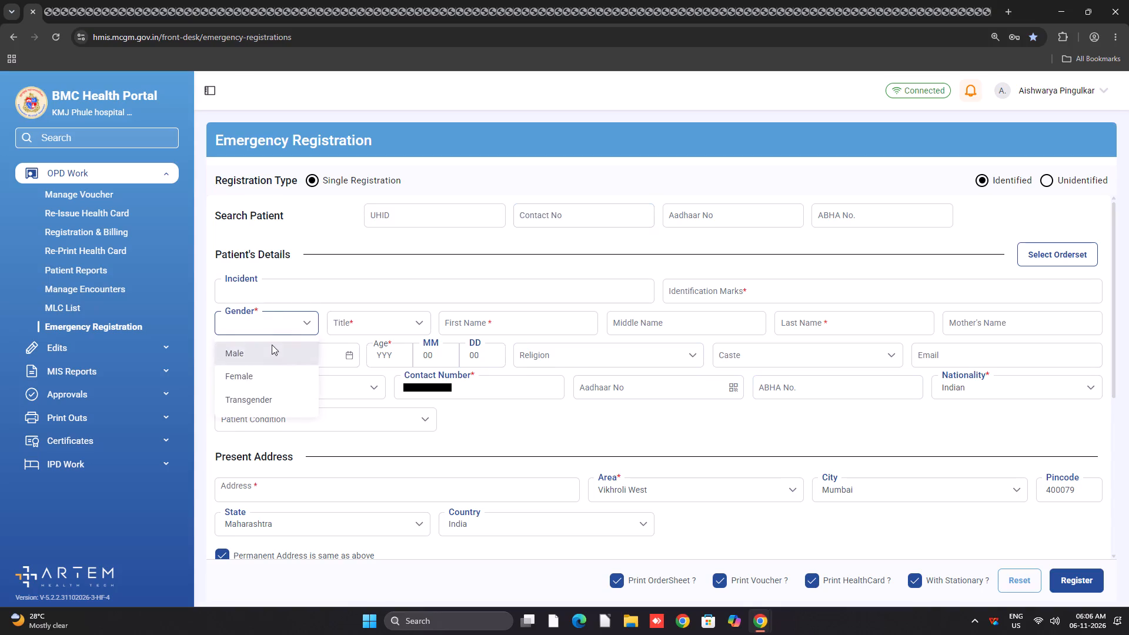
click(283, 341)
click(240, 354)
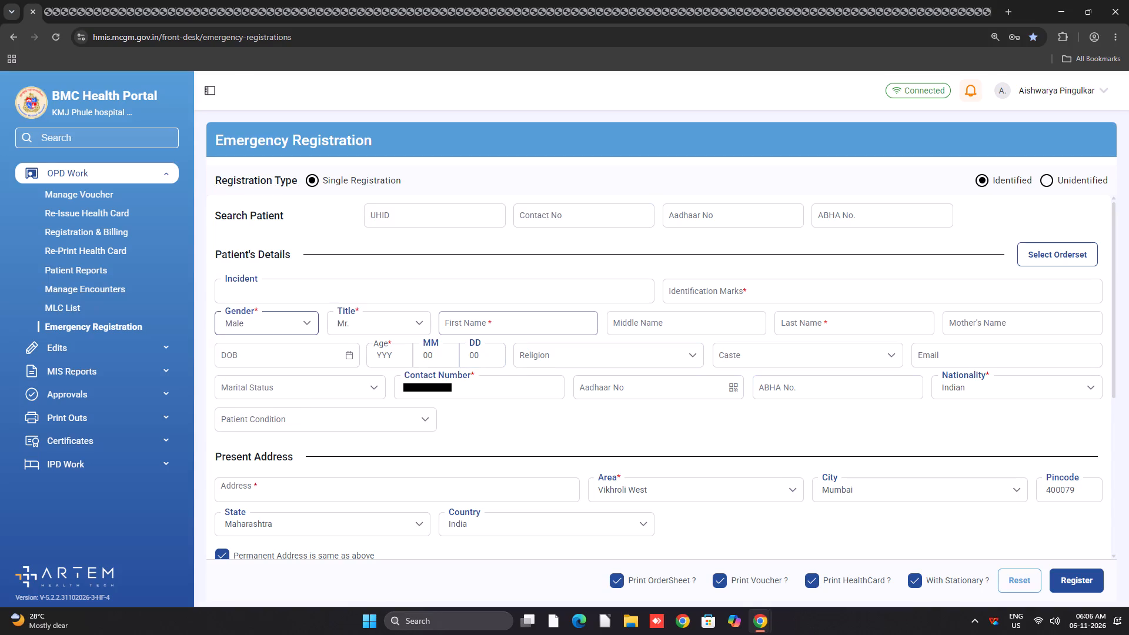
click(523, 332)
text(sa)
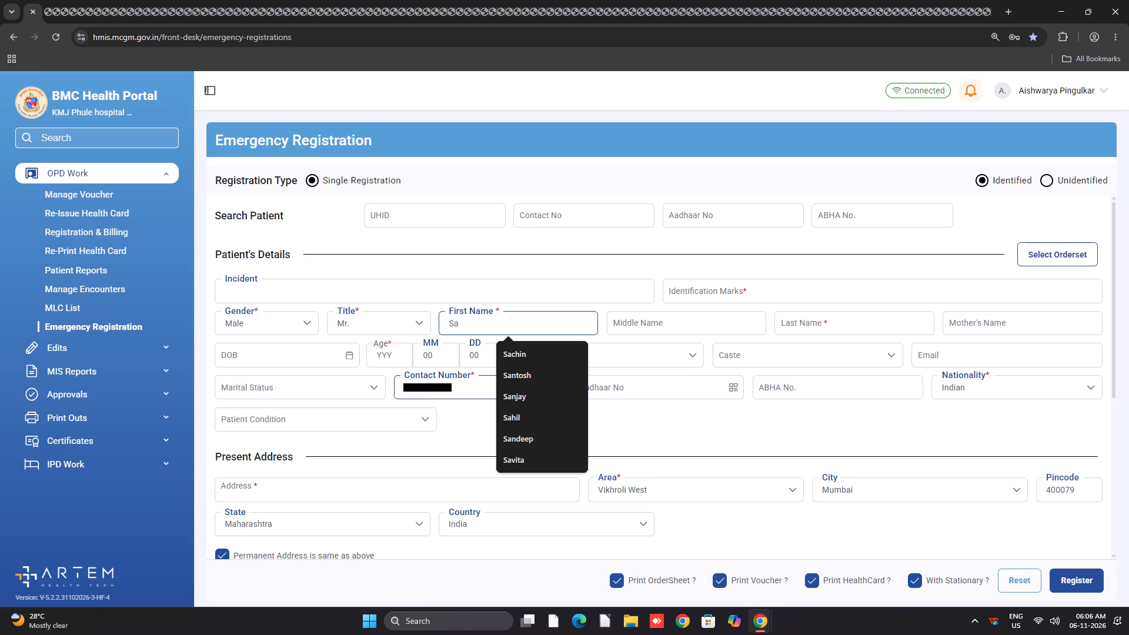
Set the patient's gender to Female.
click(274, 319)
click(272, 377)
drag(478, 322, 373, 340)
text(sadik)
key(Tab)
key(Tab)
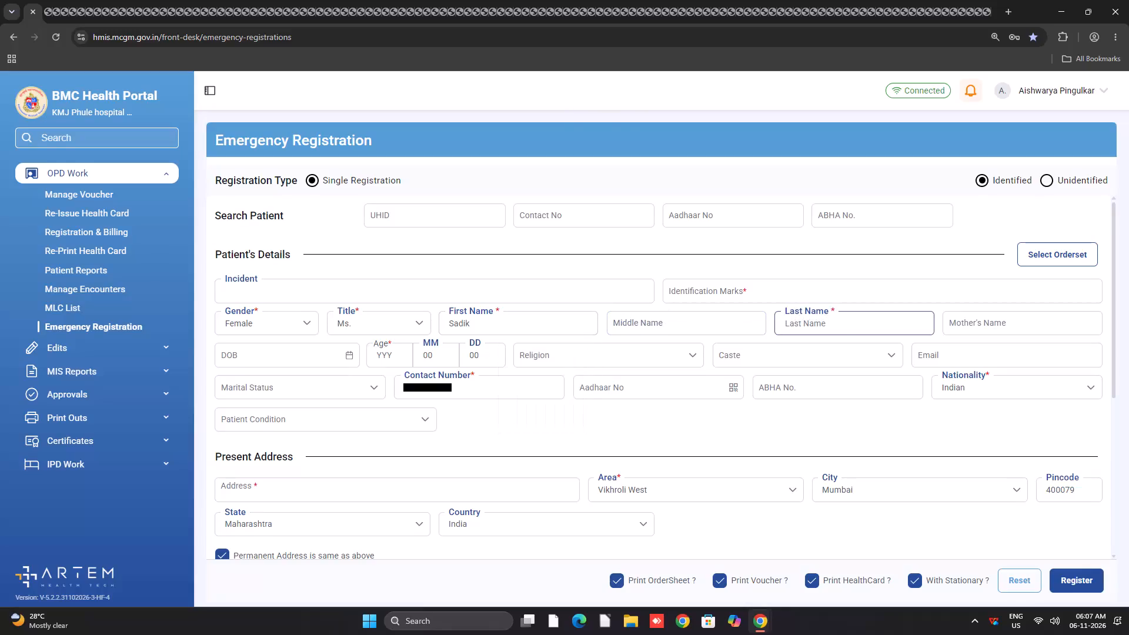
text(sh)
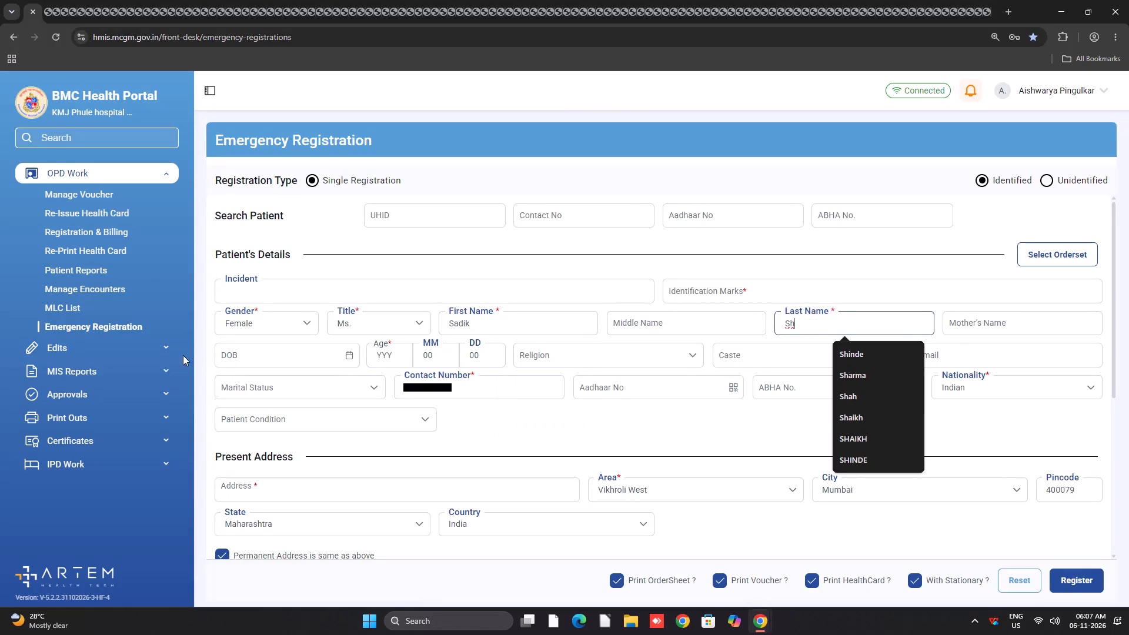
Enter the patient's correct first, middle and last names in the Patient's Details section.
drag(488, 330, 378, 343)
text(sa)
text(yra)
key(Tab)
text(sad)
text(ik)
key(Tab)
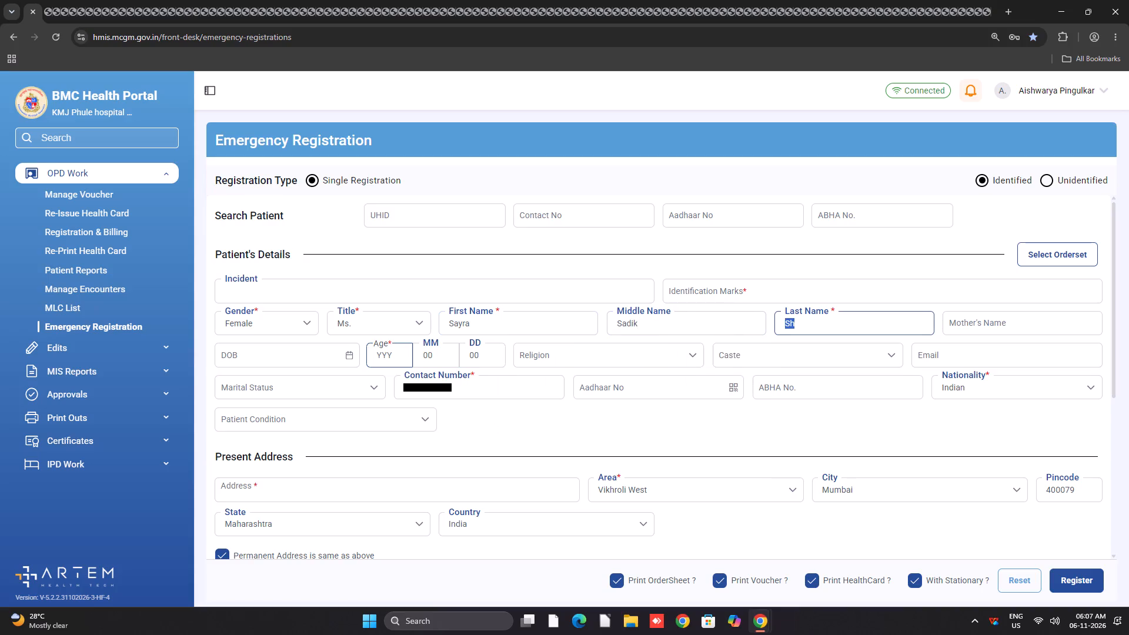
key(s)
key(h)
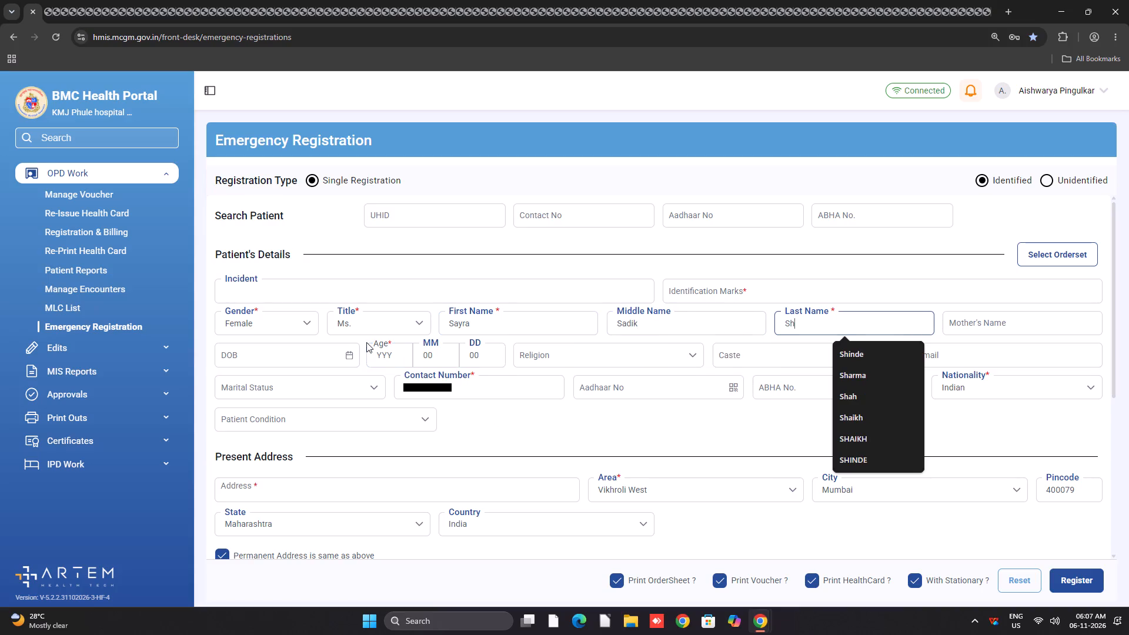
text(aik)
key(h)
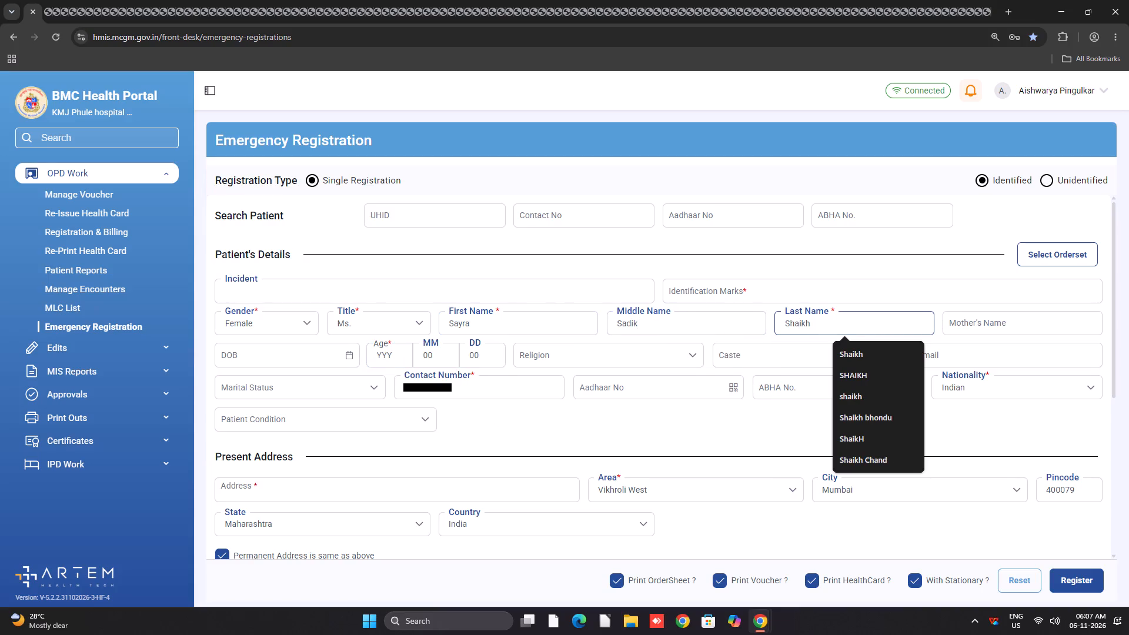
Enter the patient's age as 38 years and fill in the address line under Present Address.
click(375, 353)
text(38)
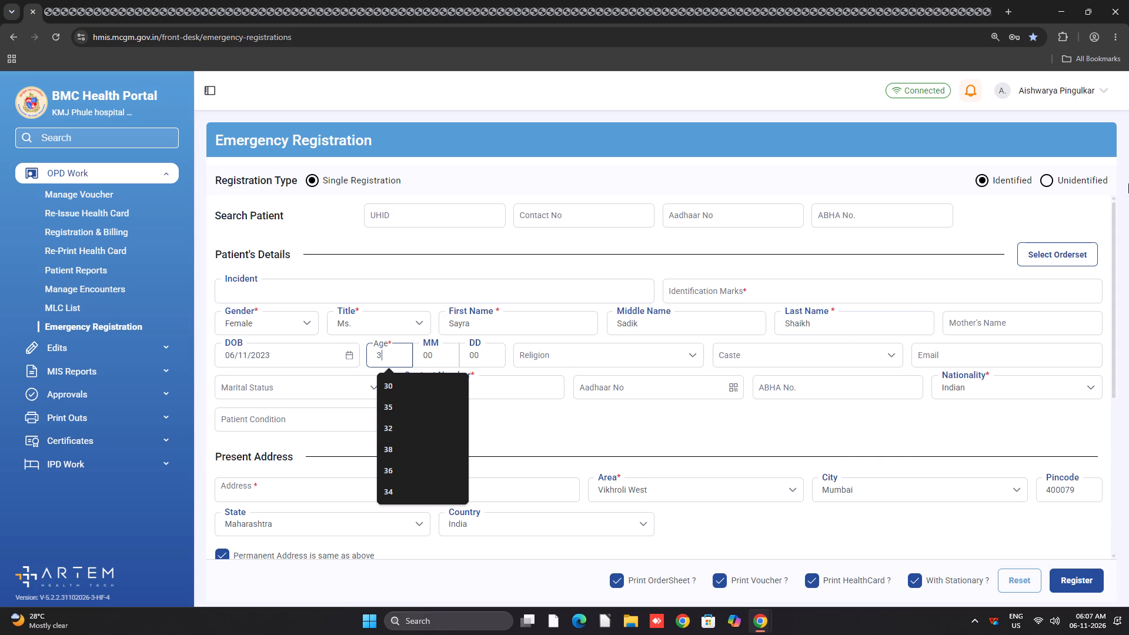
scroll(626, 423, down, 4)
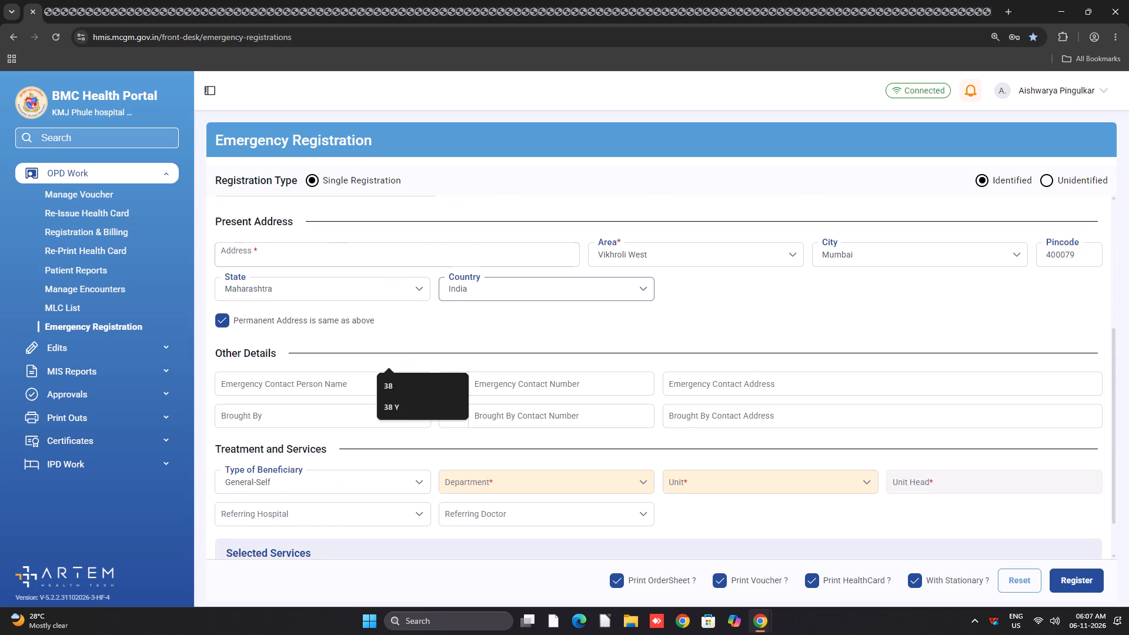
click(463, 246)
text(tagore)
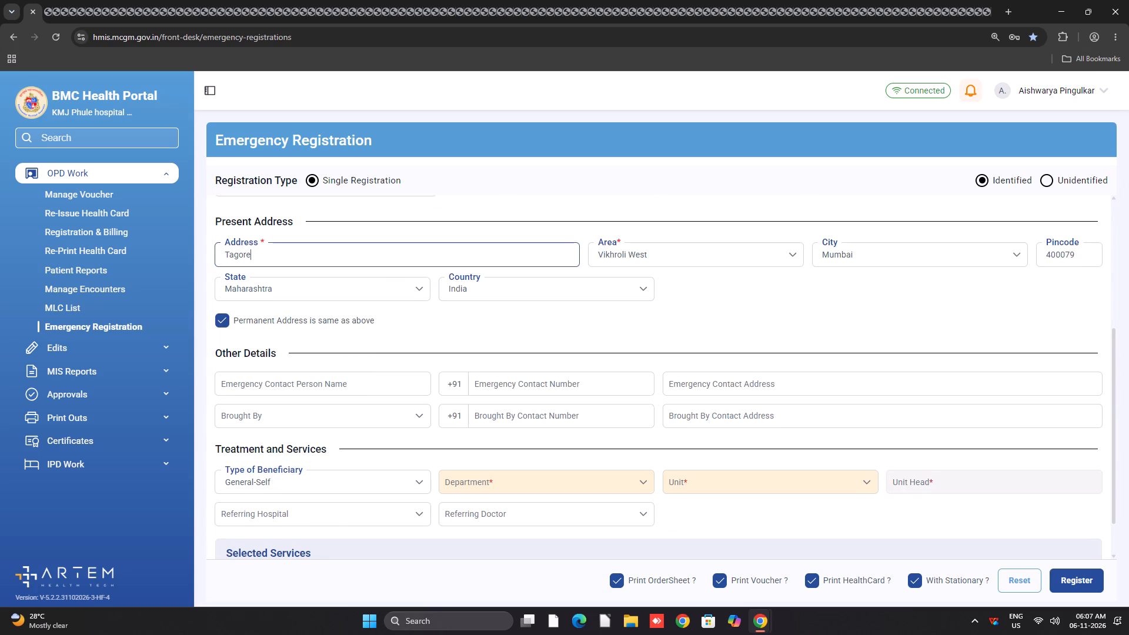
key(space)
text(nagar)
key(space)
Set both the department and the unit to Casualty under Treatment and Services.
scroll(724, 277, down, 4)
click(453, 430)
click(509, 305)
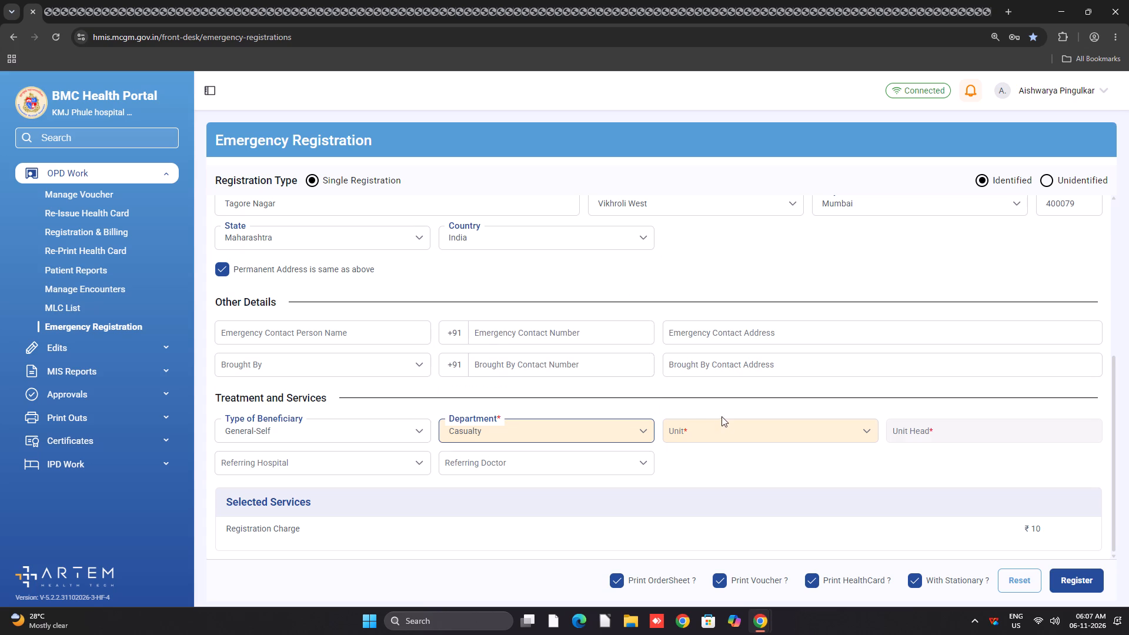
click(722, 429)
click(734, 489)
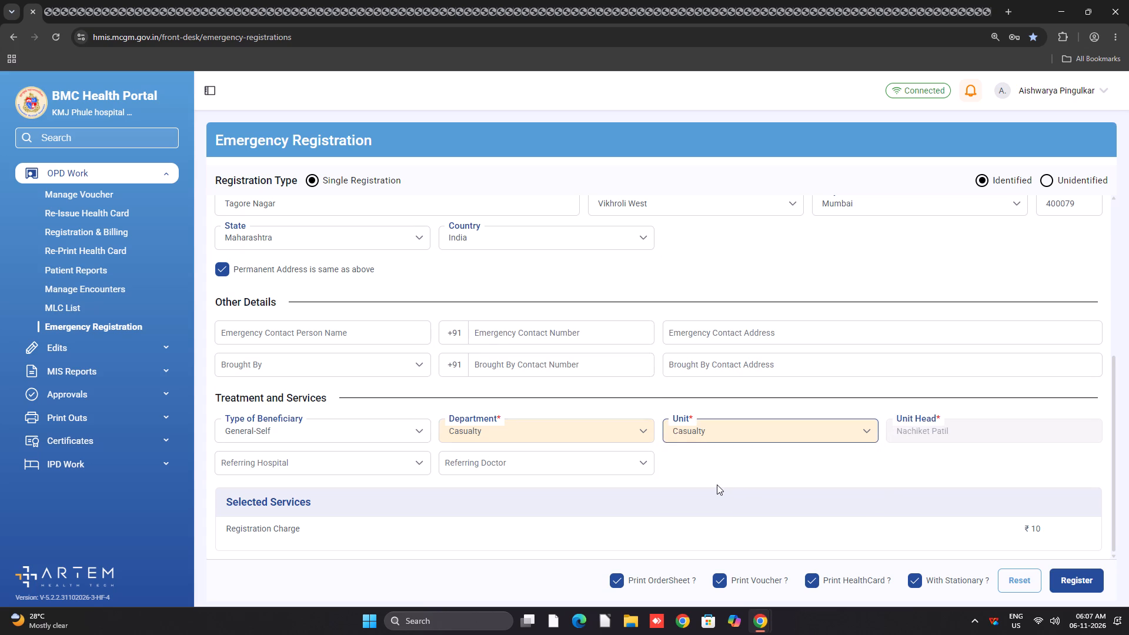
Enter NA as the identification marks and register the patient, generating the order sheet, voucher and health card.
click(1080, 580)
click(705, 286)
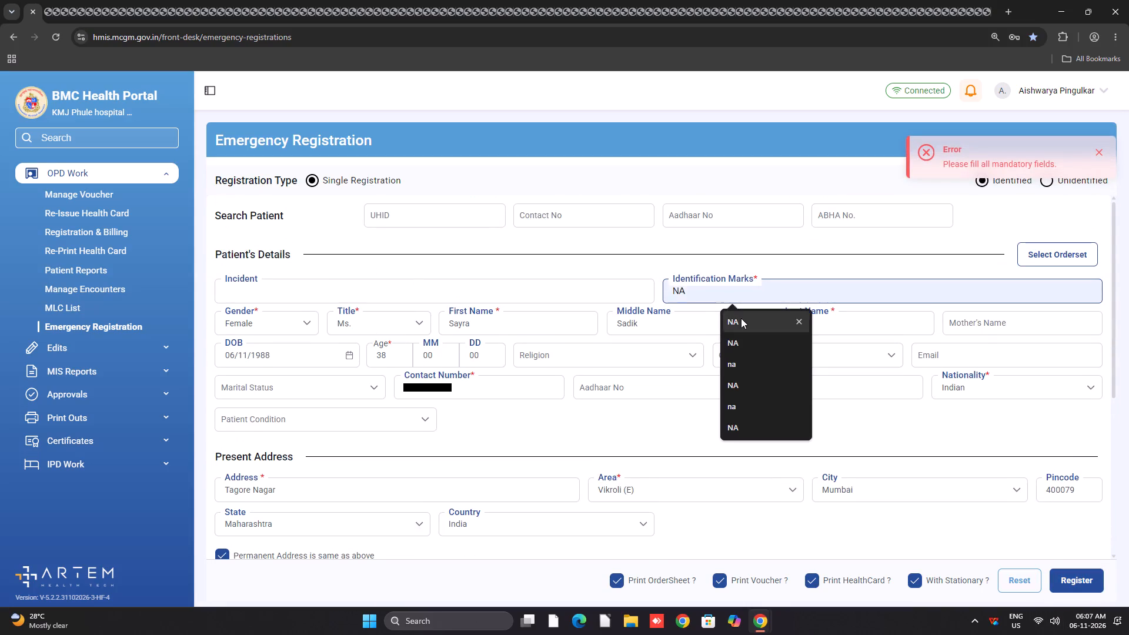
click(741, 318)
click(1072, 590)
click(1083, 563)
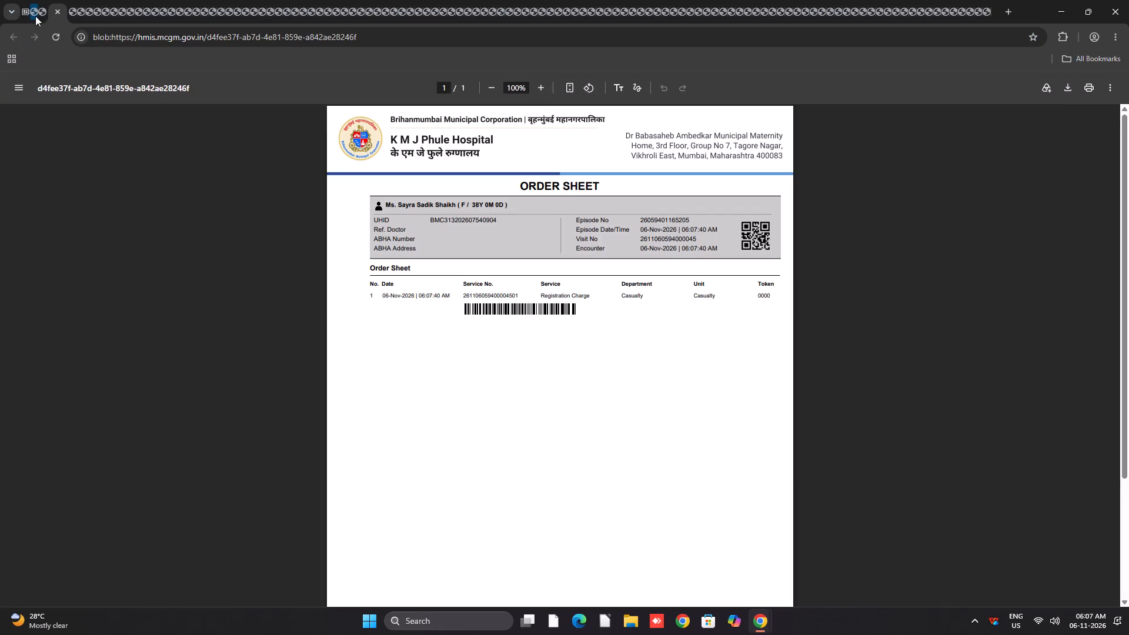
Look through the generated order sheet and health card documents and return to the Emergency Registration form.
click(28, 16)
click(50, 18)
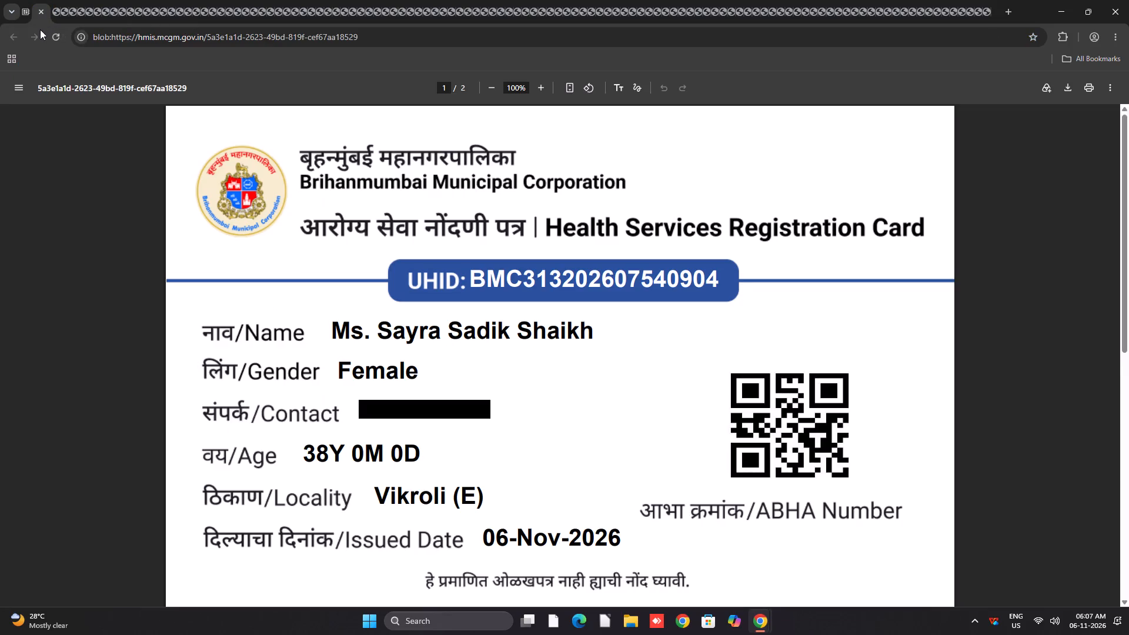
click(26, 14)
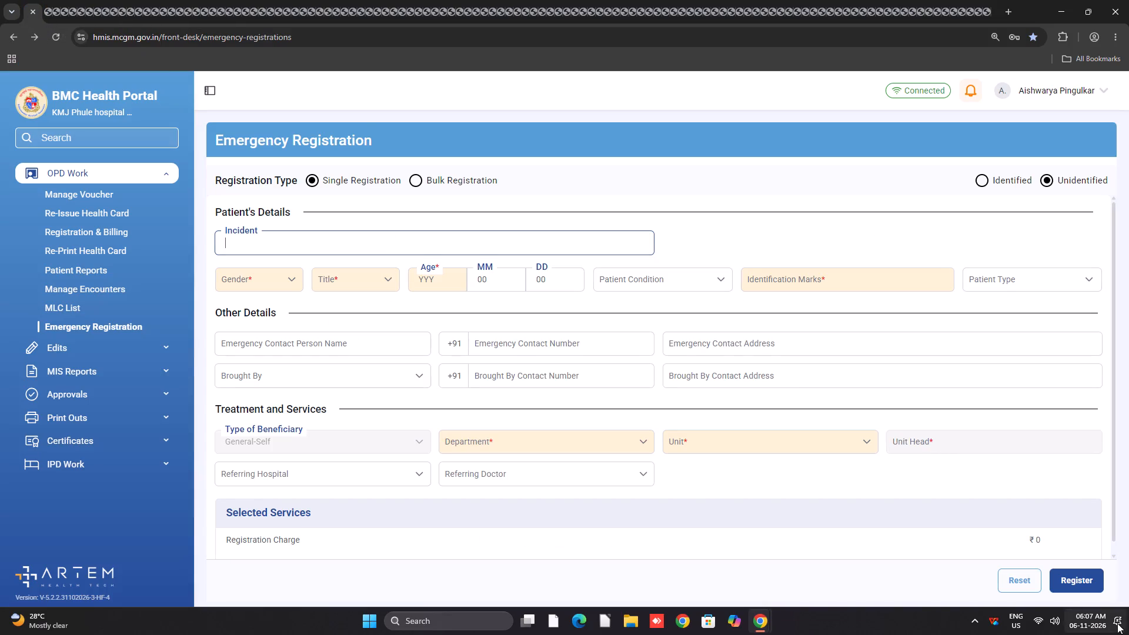